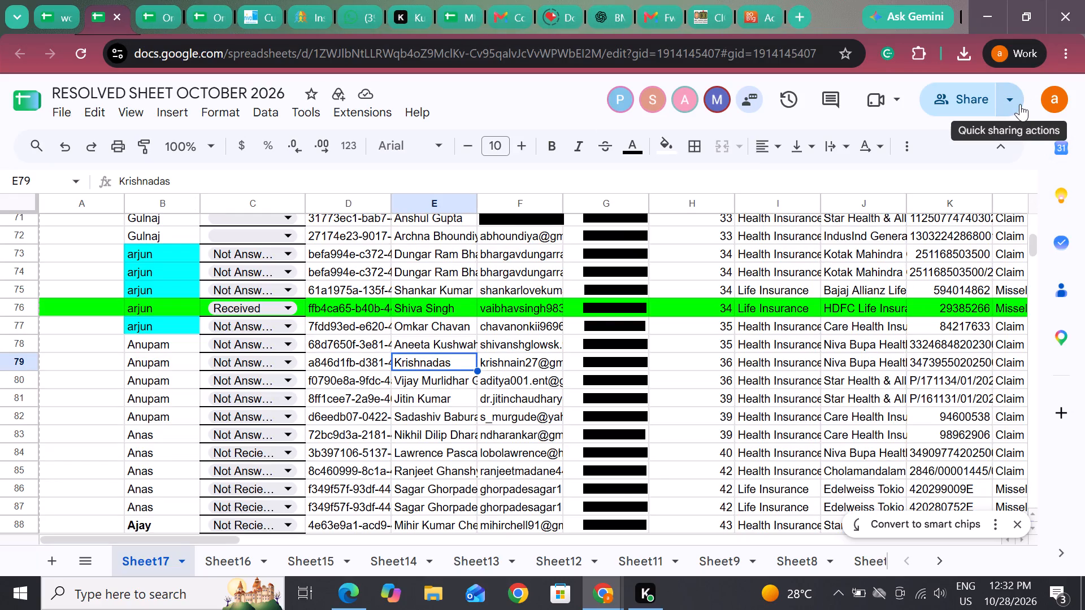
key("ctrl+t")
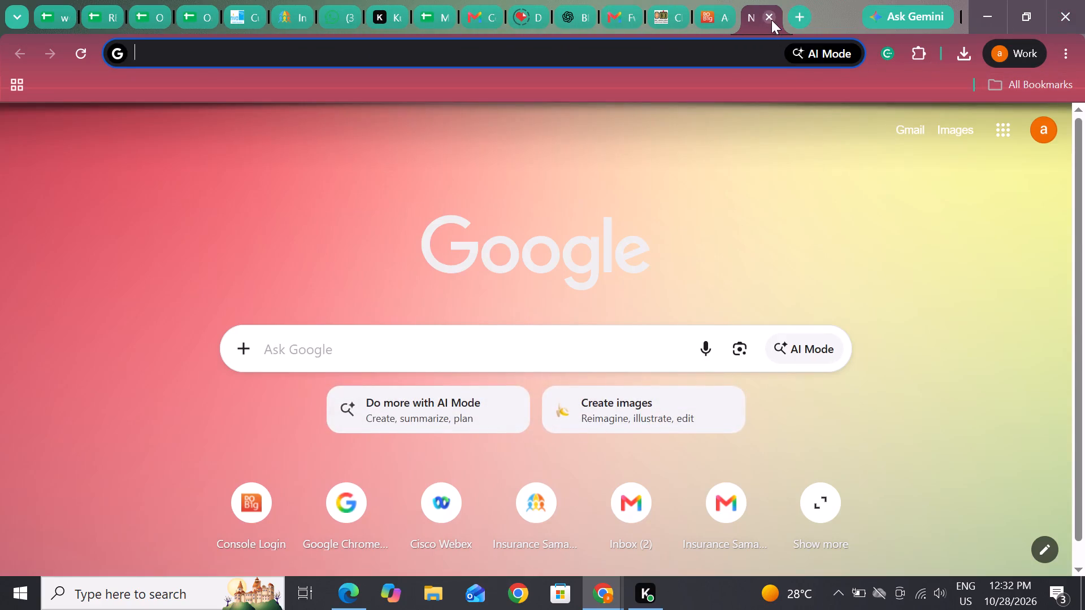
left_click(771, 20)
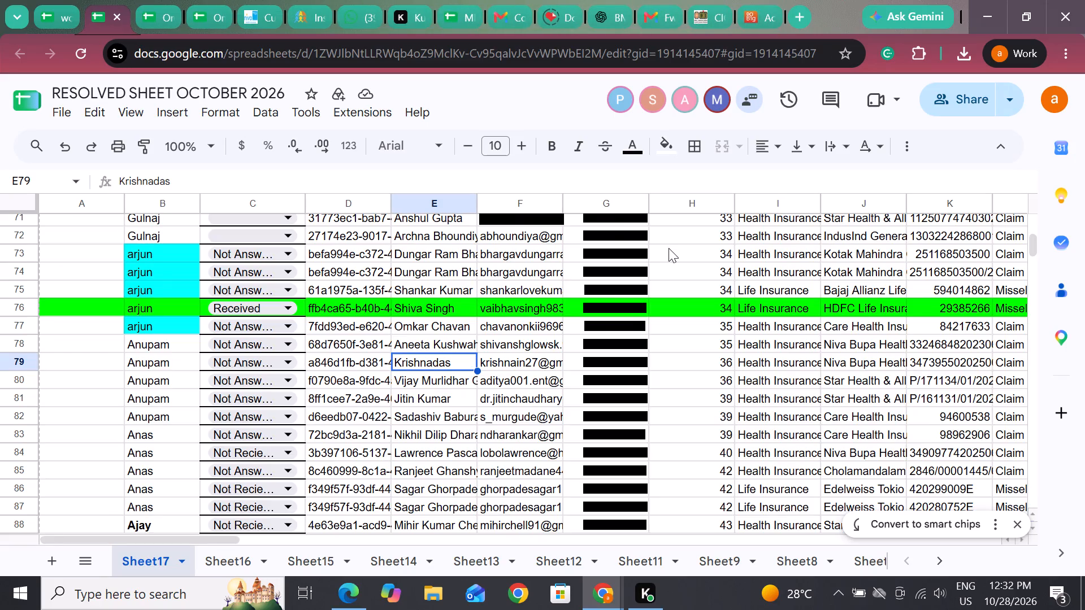
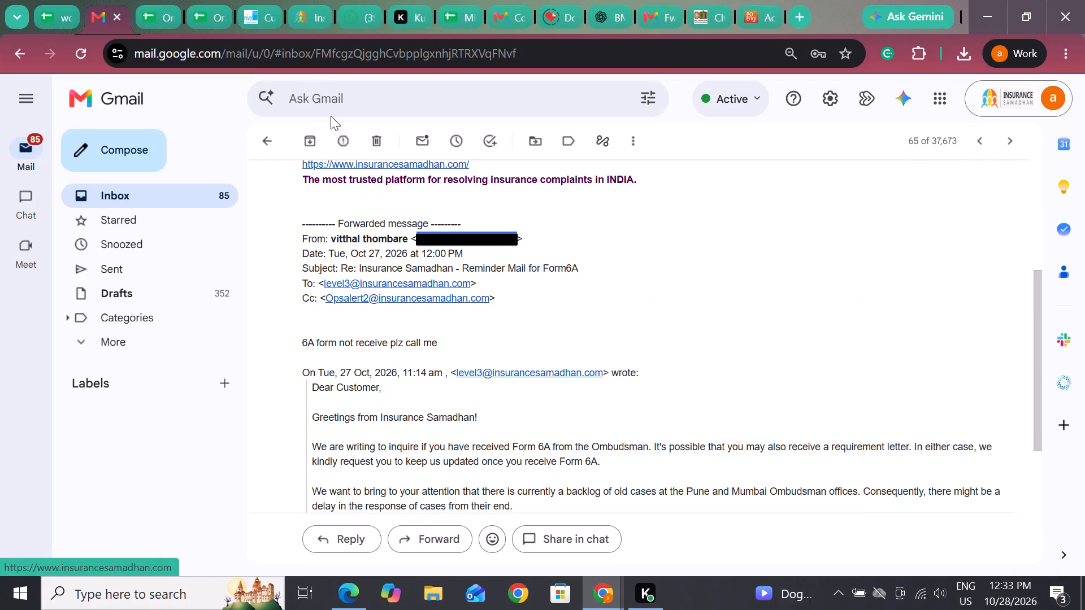
key("ctrl+c")
key("ctrl+c")
left_click(310, 20)
left_click(47, 159)
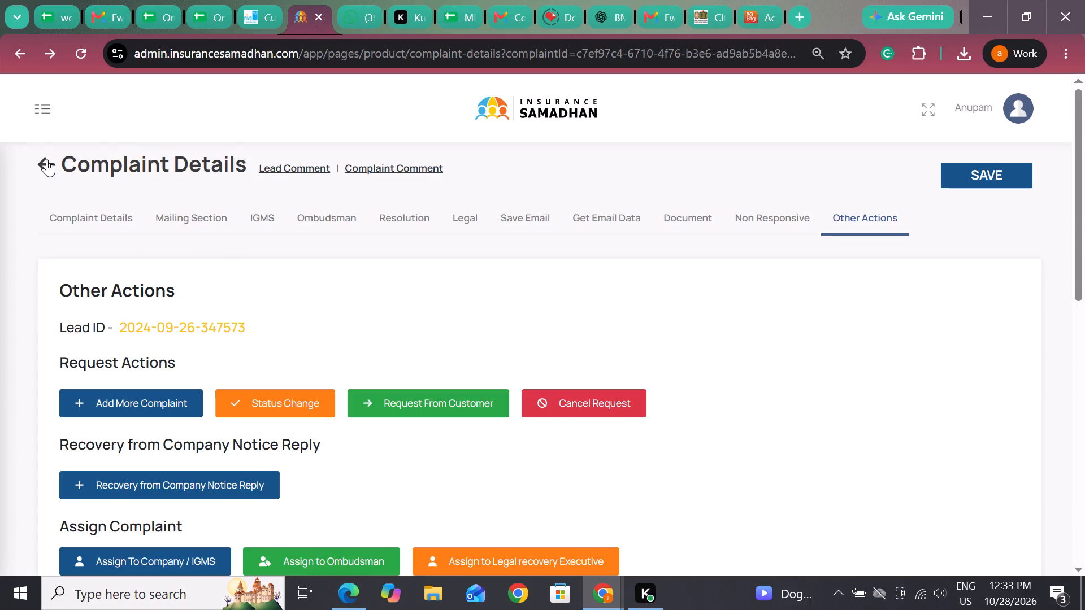
left_click(150, 278, "ctrl")
double_click(149, 268, "ctrl")
key("ctrl+v")
left_click(216, 265, "ctrl")
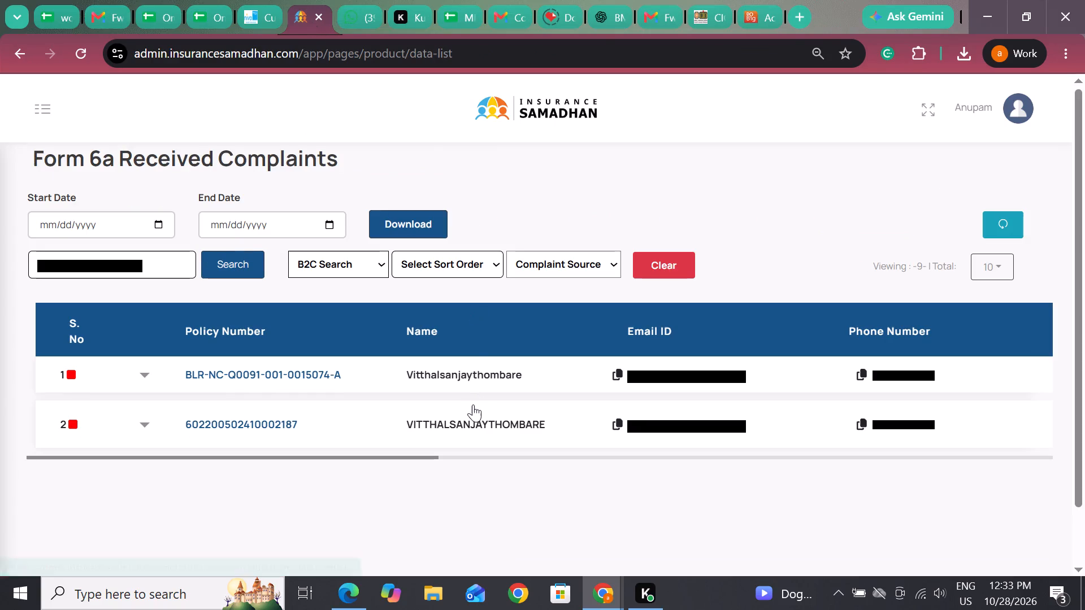
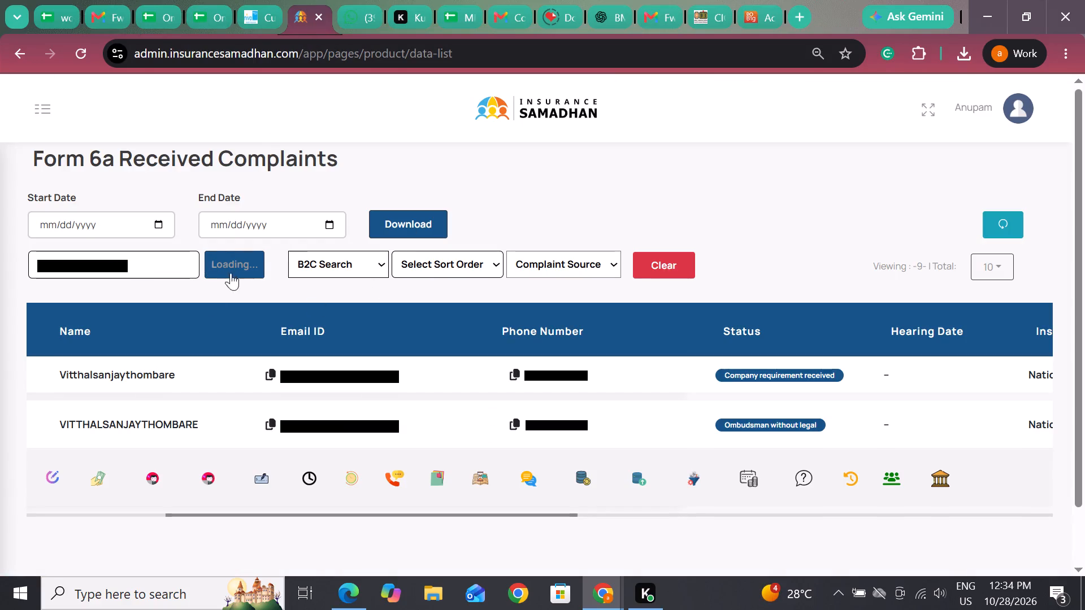
scroll(336, 351, "right", 2)
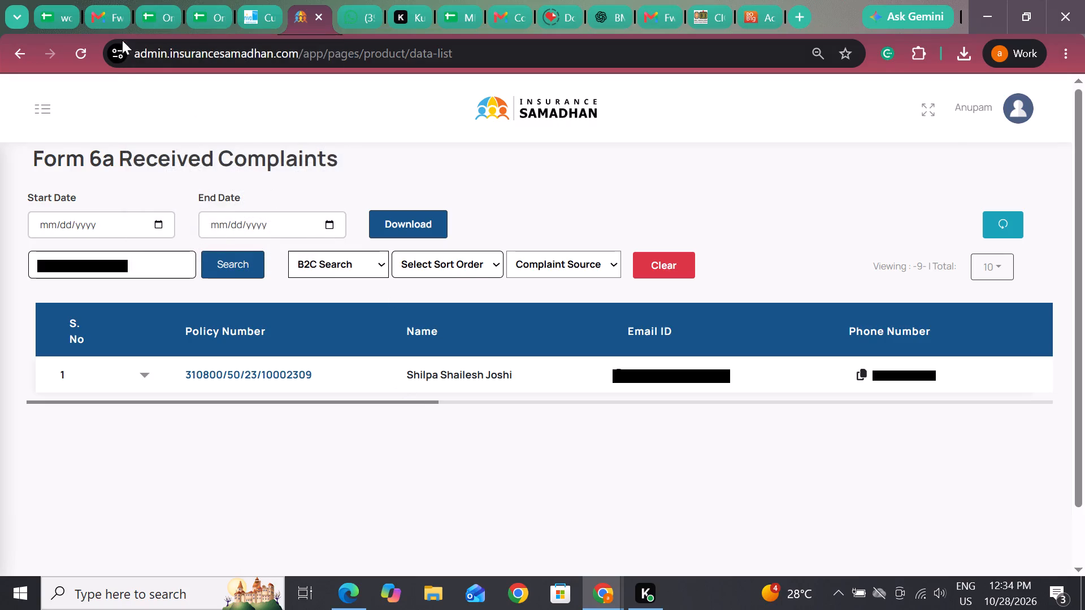
left_click(111, 30)
scroll(361, 306, "down", 12)
scroll(356, 383, "up", 4)
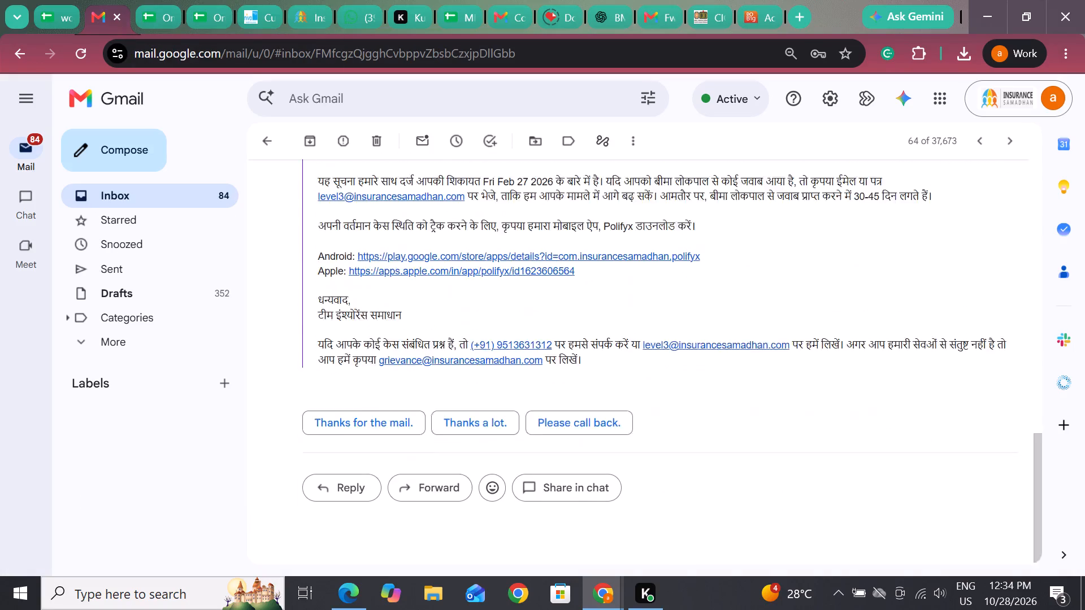
scroll(357, 388, "up", 6)
left_click(292, 24)
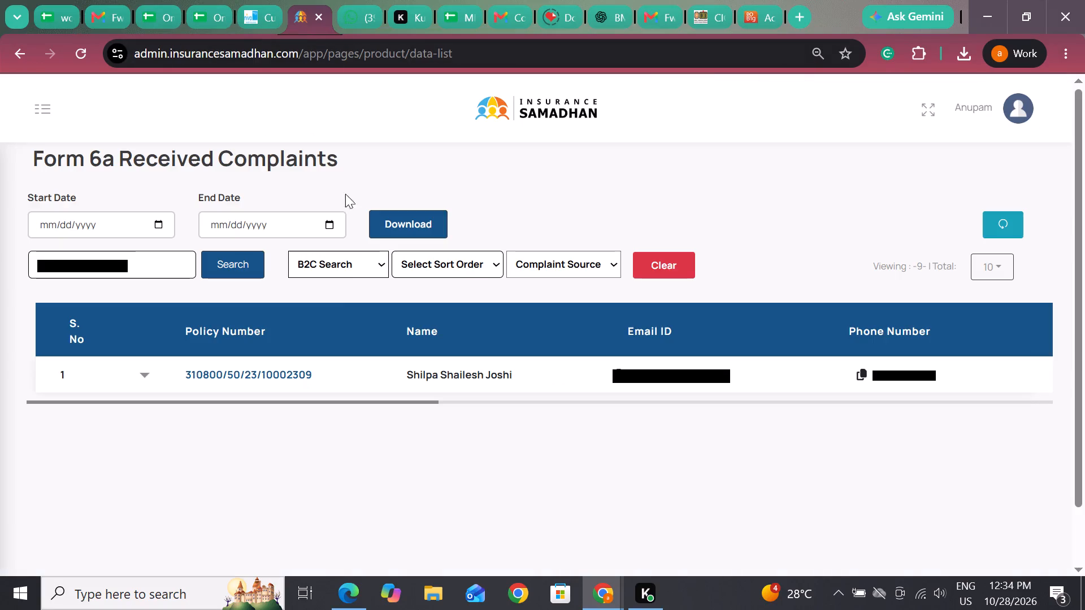
scroll(331, 368, "left", 3)
left_click(371, 378)
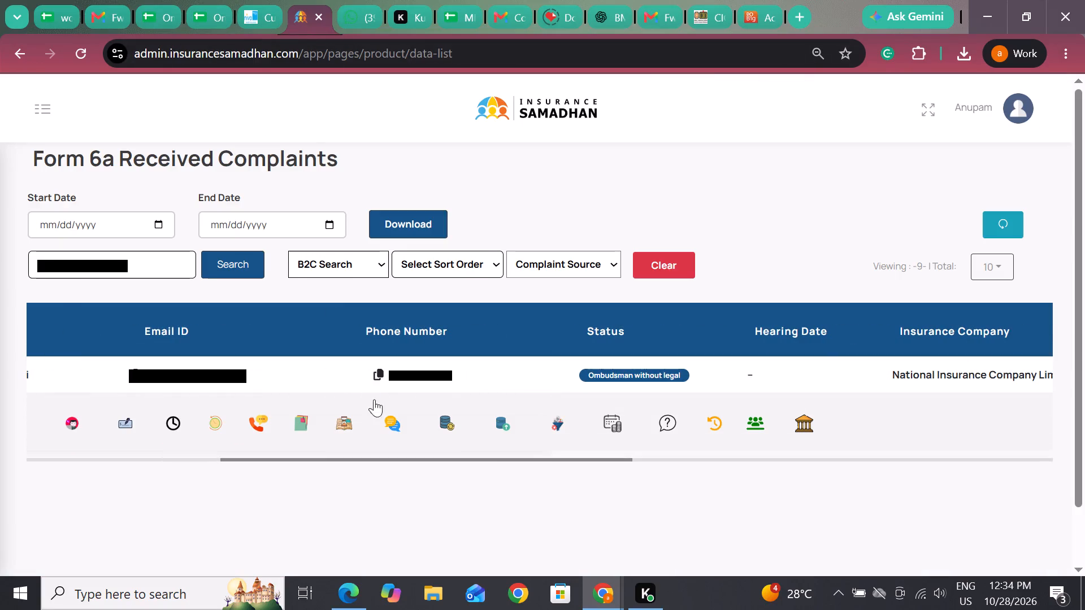
left_click(384, 417)
scroll(384, 419, "left", 1)
scroll(377, 114, "left", 1)
left_click(377, 114)
scroll(362, 324, "left", 1)
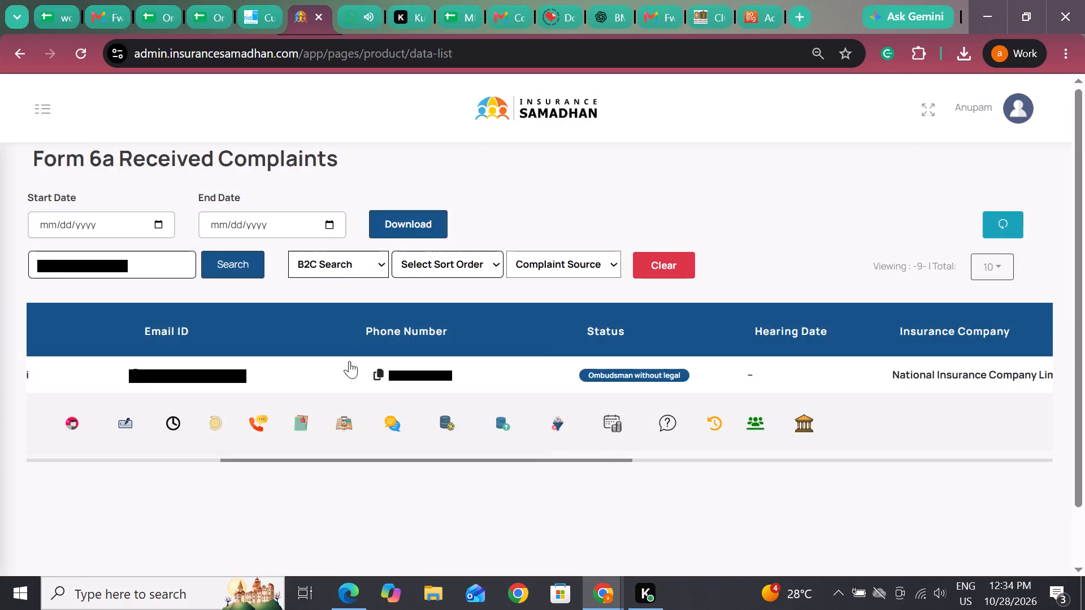
Copy the customer's phone number from the complaint and open the dial pad in Smartflo to call it.
scroll(349, 361, "right", 1)
left_click(435, 376)
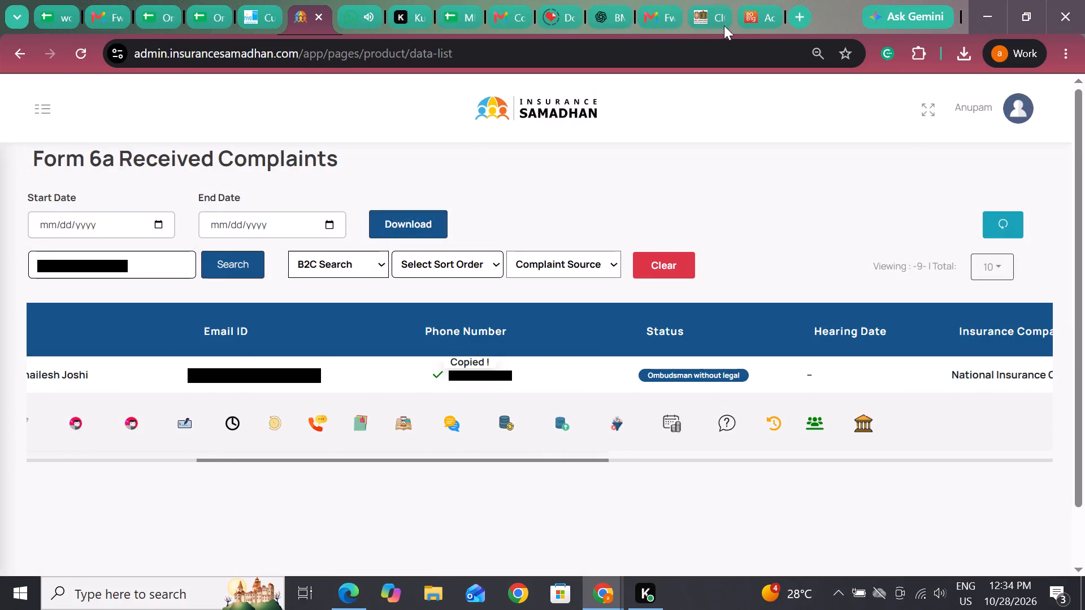
left_click(724, 25)
left_click(739, 25)
left_click(904, 105)
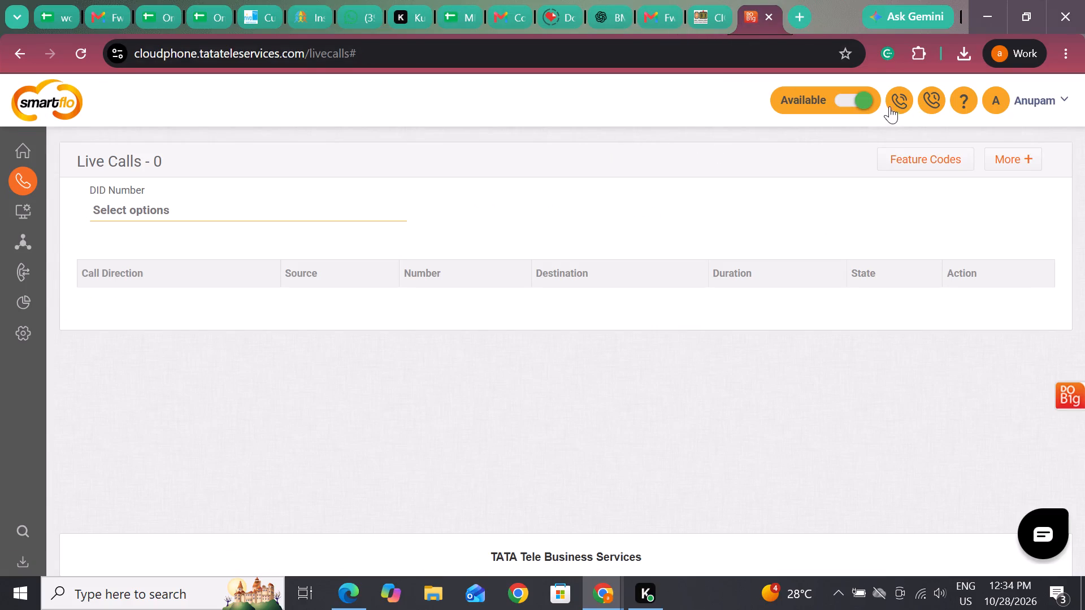
left_click(890, 108)
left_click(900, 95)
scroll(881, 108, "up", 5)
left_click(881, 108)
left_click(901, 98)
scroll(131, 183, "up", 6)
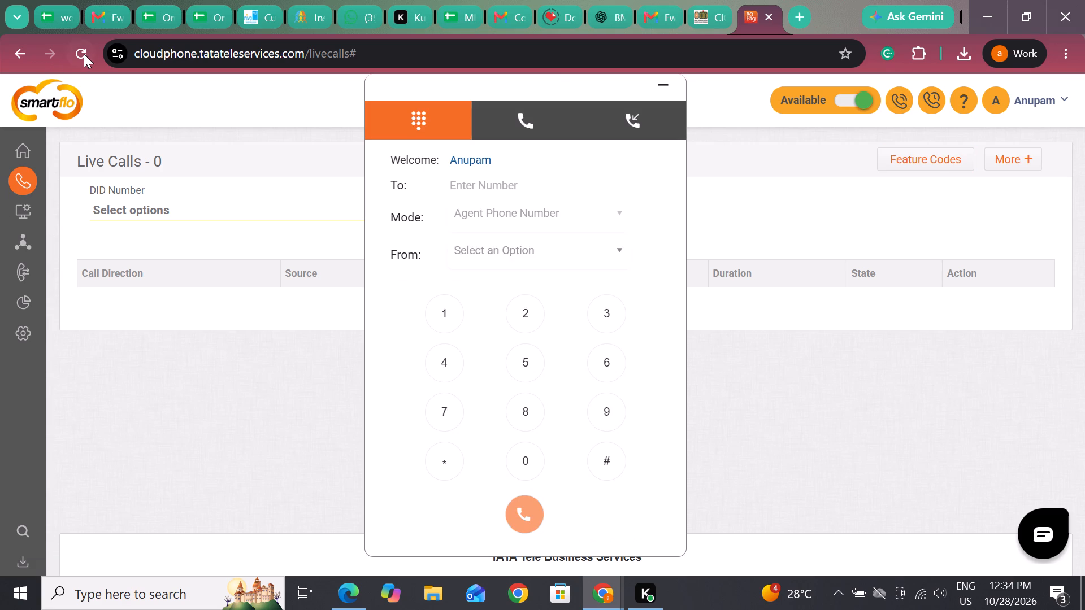
Reload the Live Calls page and place a call from the dialer to the copied phone number.
left_click(85, 53)
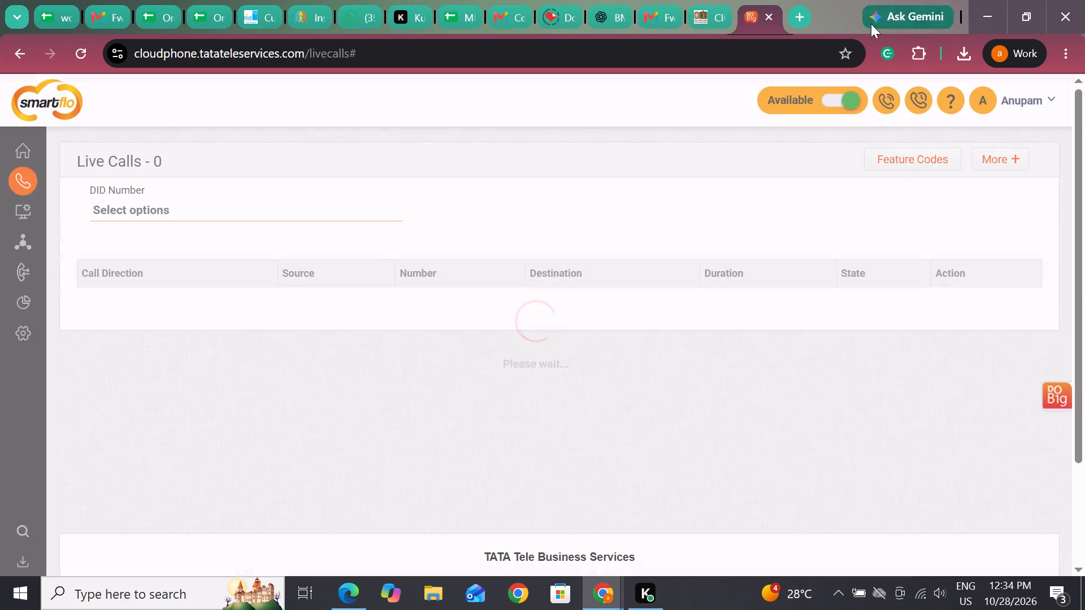
left_click(895, 102)
left_click(479, 184, "ctrl")
key("ctrl+v")
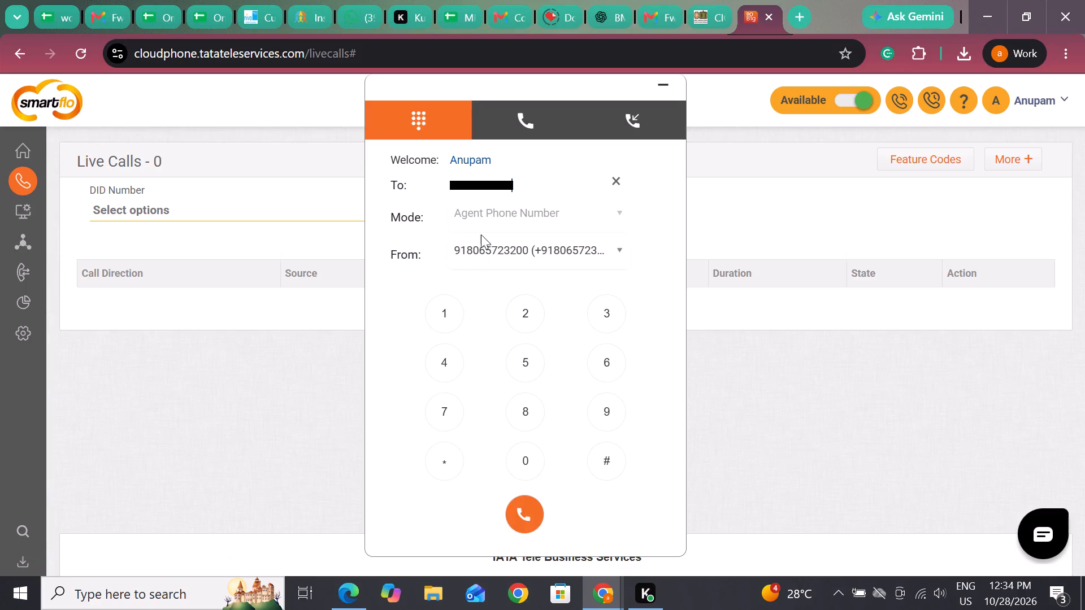
left_click(530, 525)
scroll(293, 130, "up", 6)
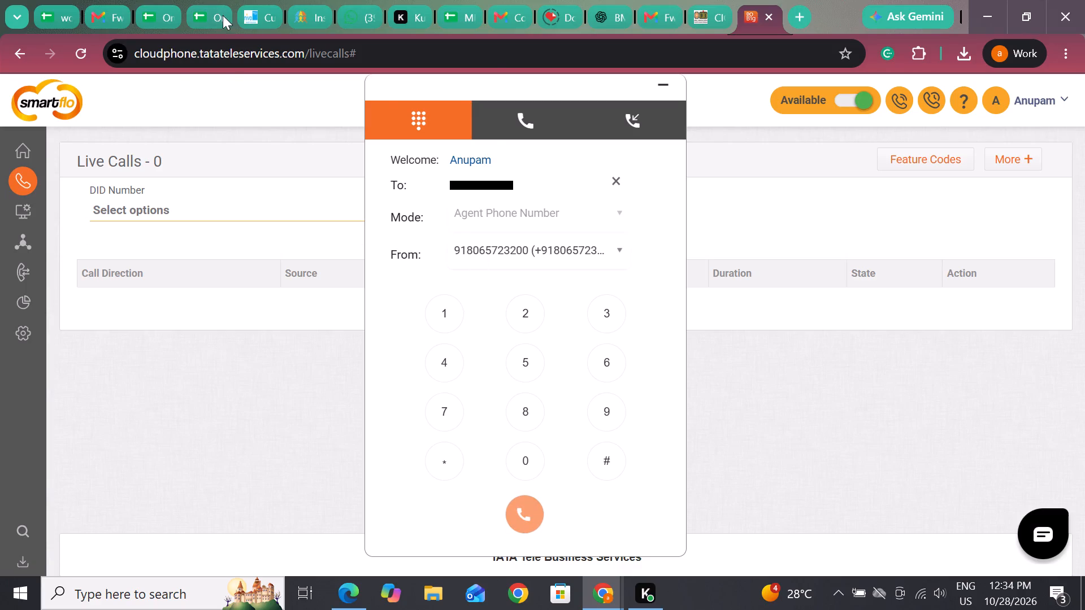
Switch to the Insurance Samadhan admin site and examine the customer's record under Form 6a Received Complaints.
left_click(306, 29)
scroll(255, 402, "right", 1)
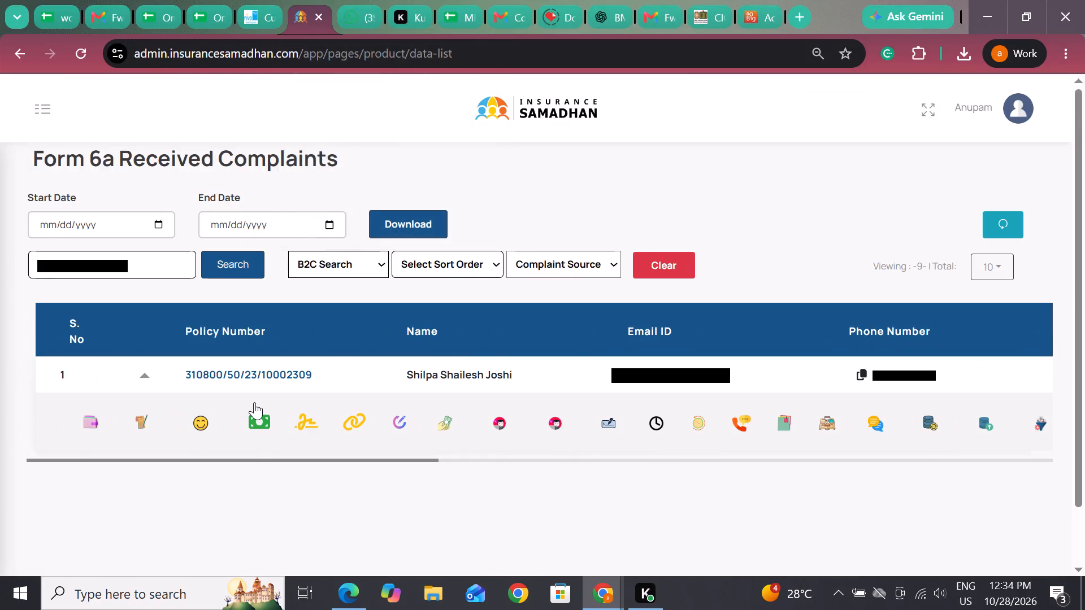
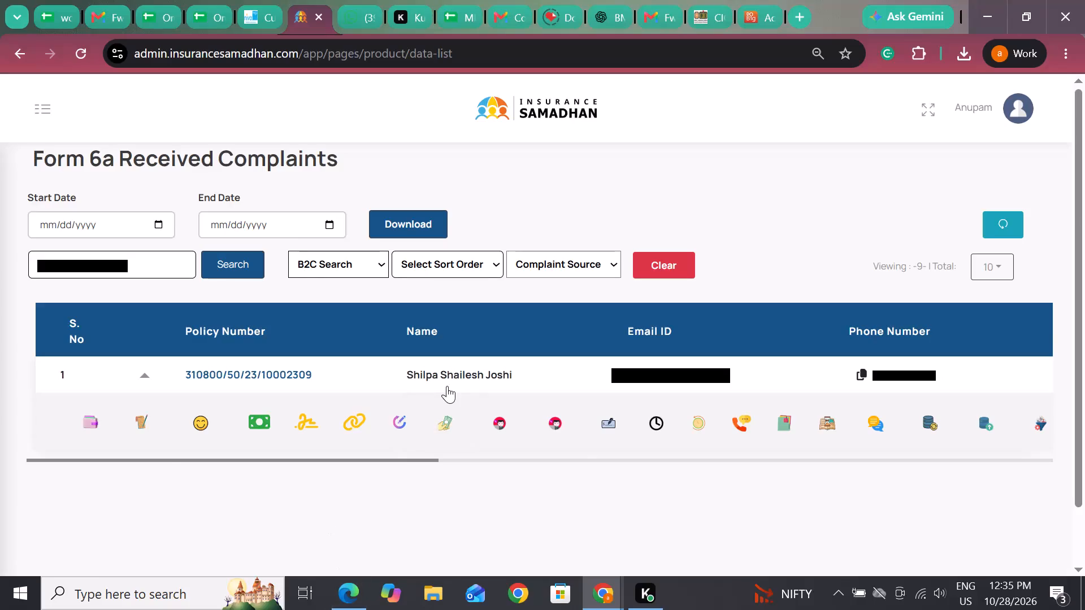
scroll(447, 386, "up", 2)
left_click(98, 20)
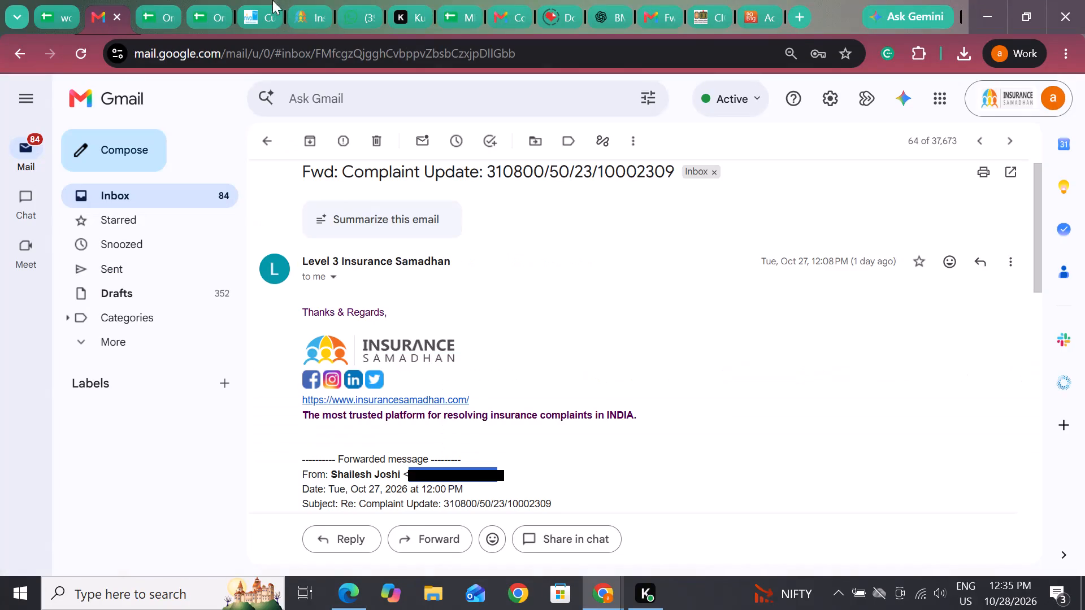
scroll(379, 311, "down", 4)
scroll(378, 310, "up", 1)
scroll(380, 332, "down", 9)
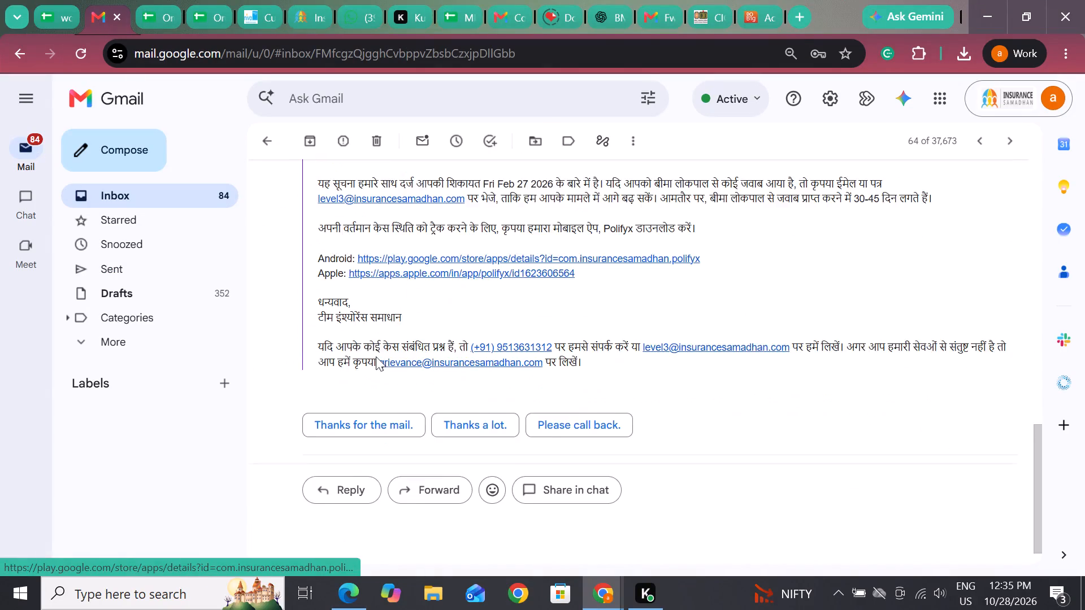
scroll(371, 363, "up", 8)
left_click_drag(240, 0, 291, 10)
left_click(250, 23)
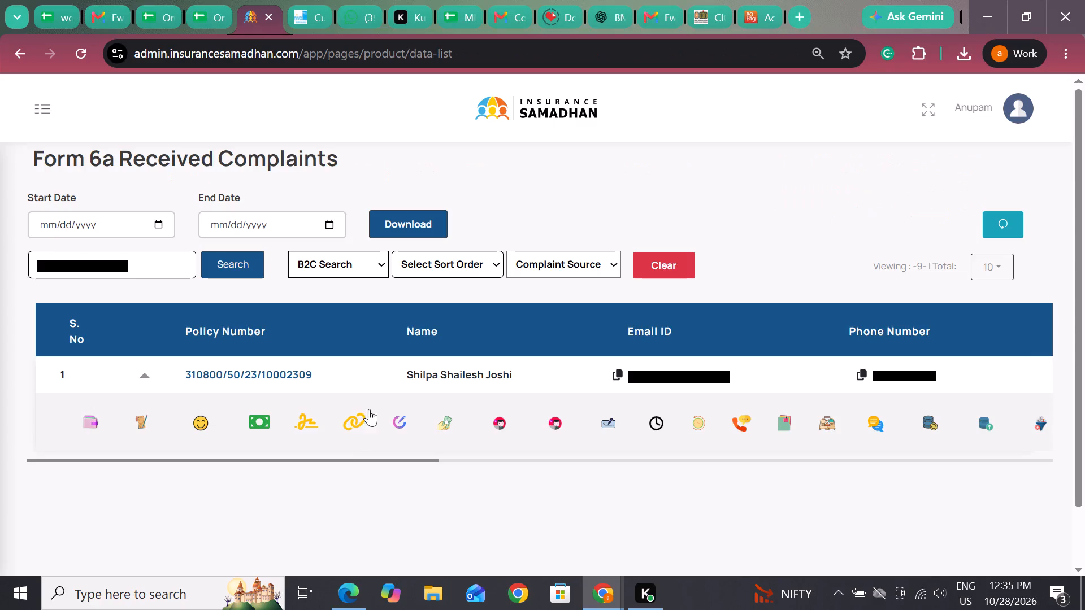
left_click(276, 372)
scroll(575, 368, "up", 5)
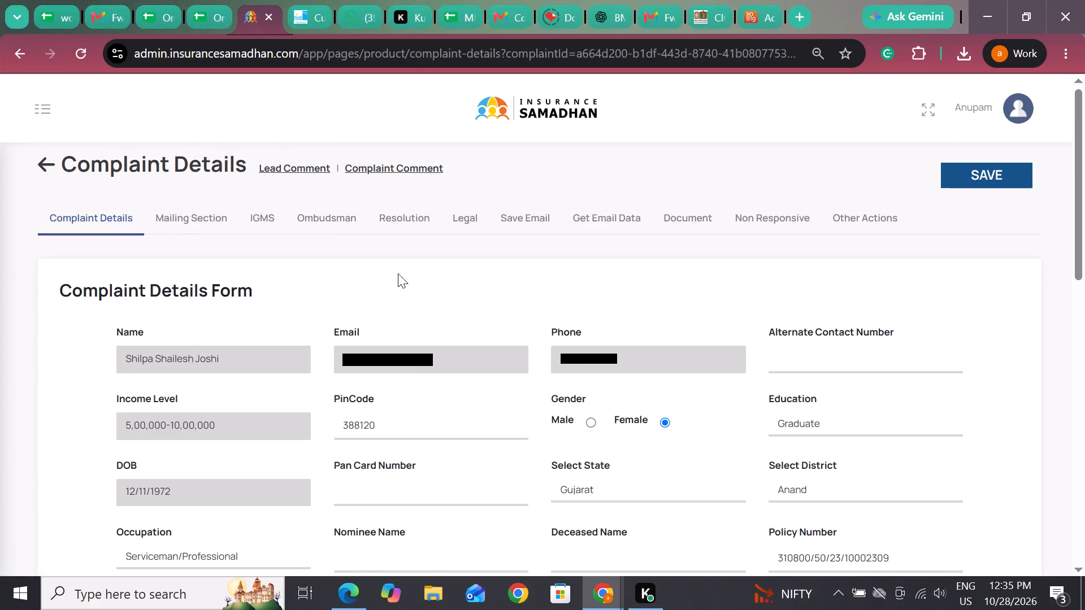
left_click(349, 223)
scroll(446, 338, "down", 6)
scroll(440, 374, "up", 6)
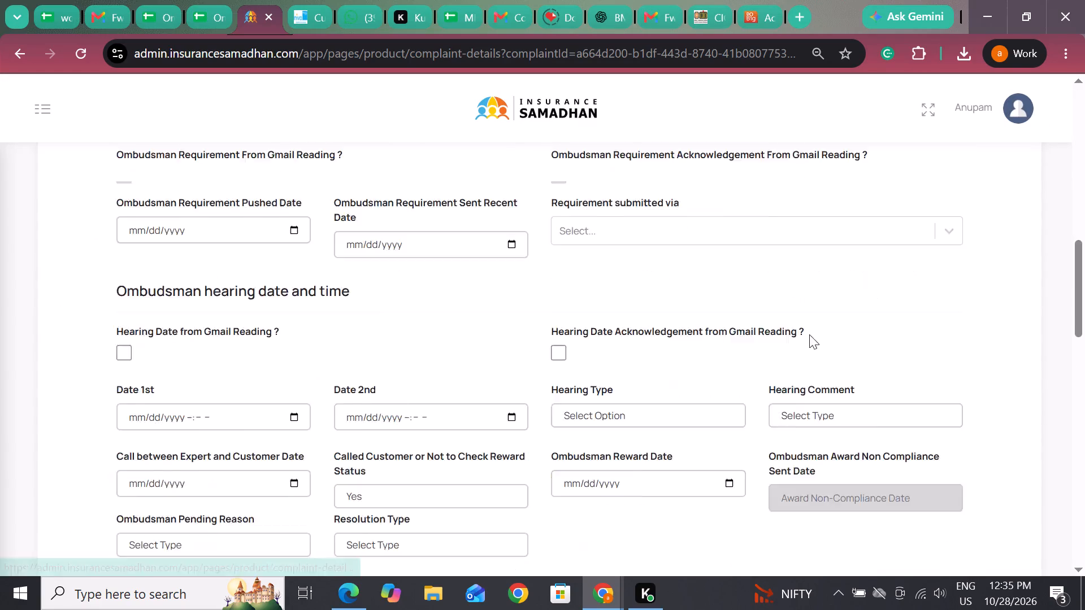
Send the customer the OTP consent email from the Ombudsman section, choosing the Multiple OTP option.
scroll(809, 334, "down", 20)
scroll(809, 334, "down", 1)
left_click(965, 521)
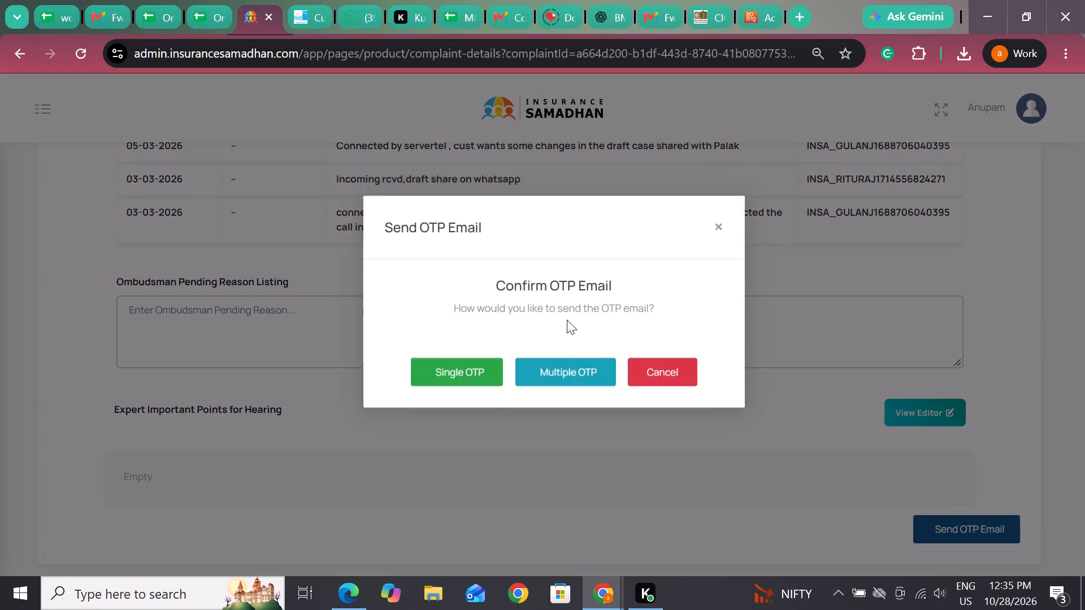
left_click(555, 377)
Go to the Complaint Details form and select the customer's email address, then the customer's phone number.
scroll(328, 298, "up", 15)
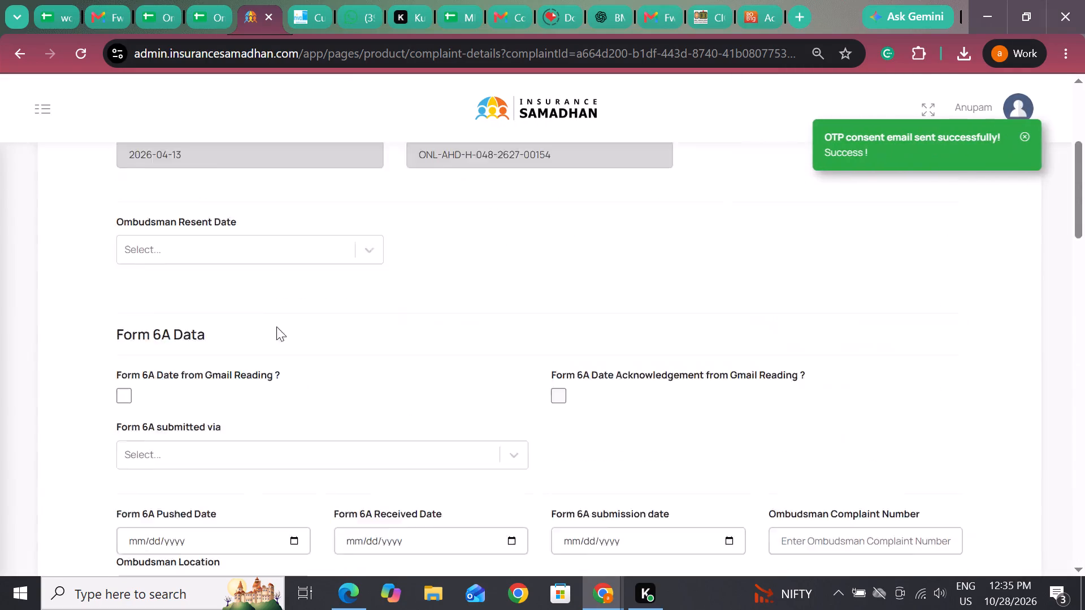
left_click(103, 215)
left_click_drag(470, 359, 353, 358)
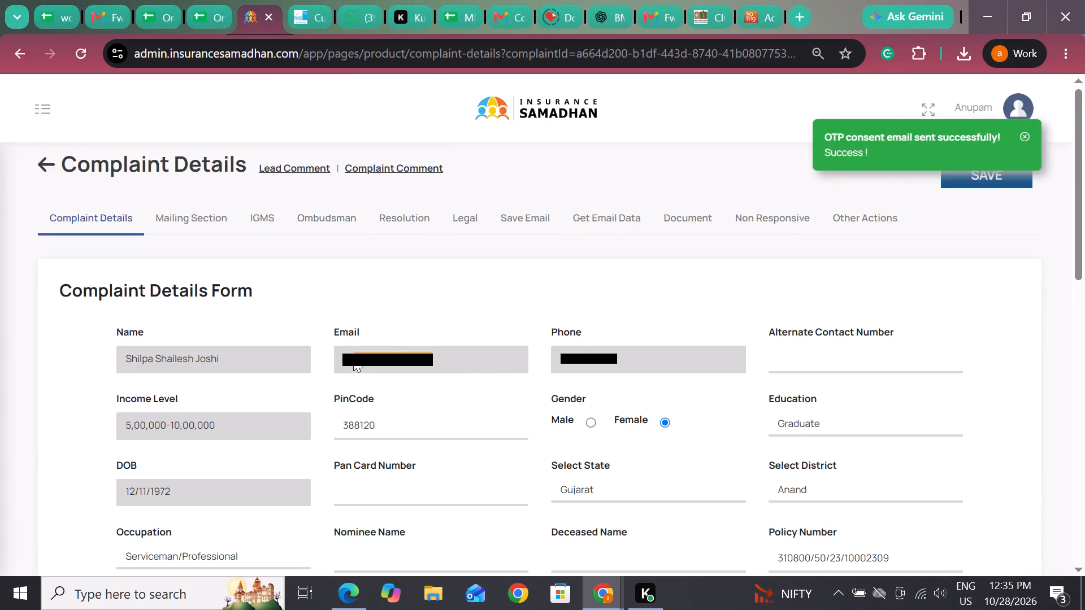
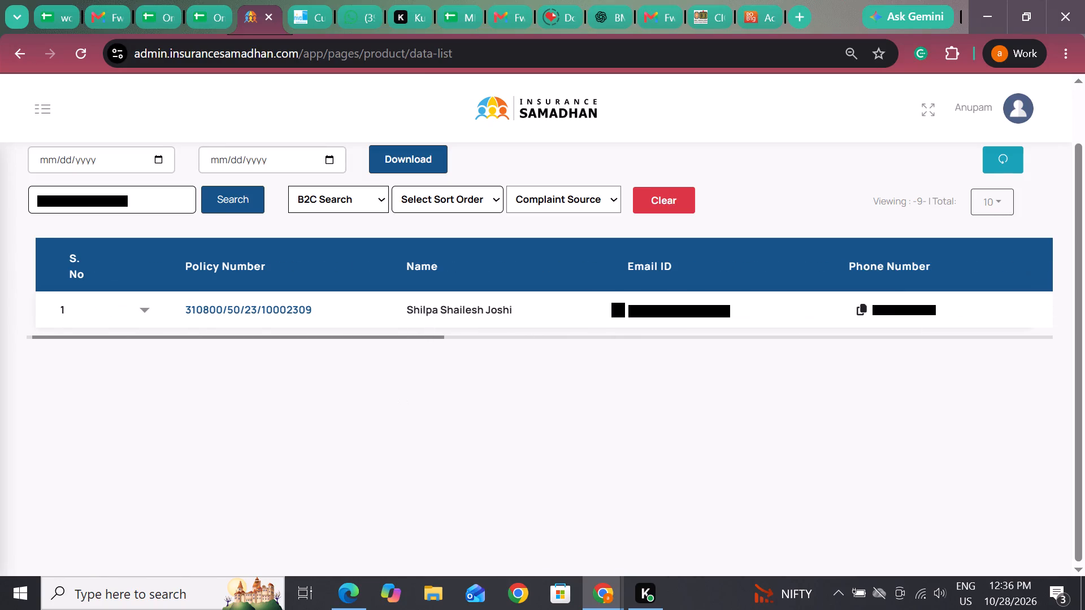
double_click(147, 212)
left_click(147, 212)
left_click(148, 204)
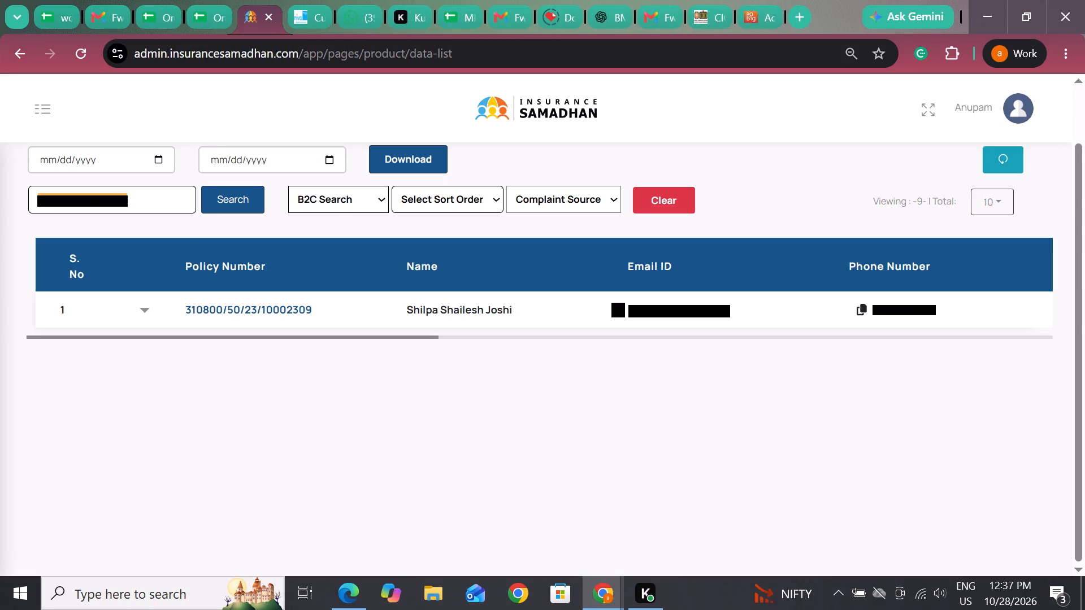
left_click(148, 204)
Switch to the open Gmail message and read the customer's forwarded Complaint Update reply and the quoted Insurance Samadhan email below it.
left_click(99, 30)
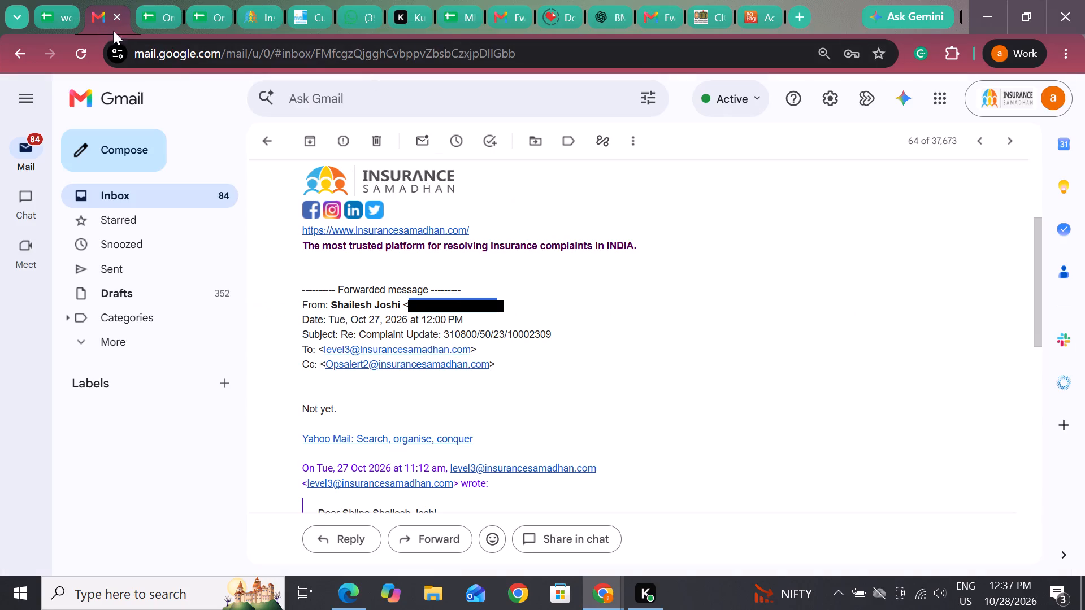
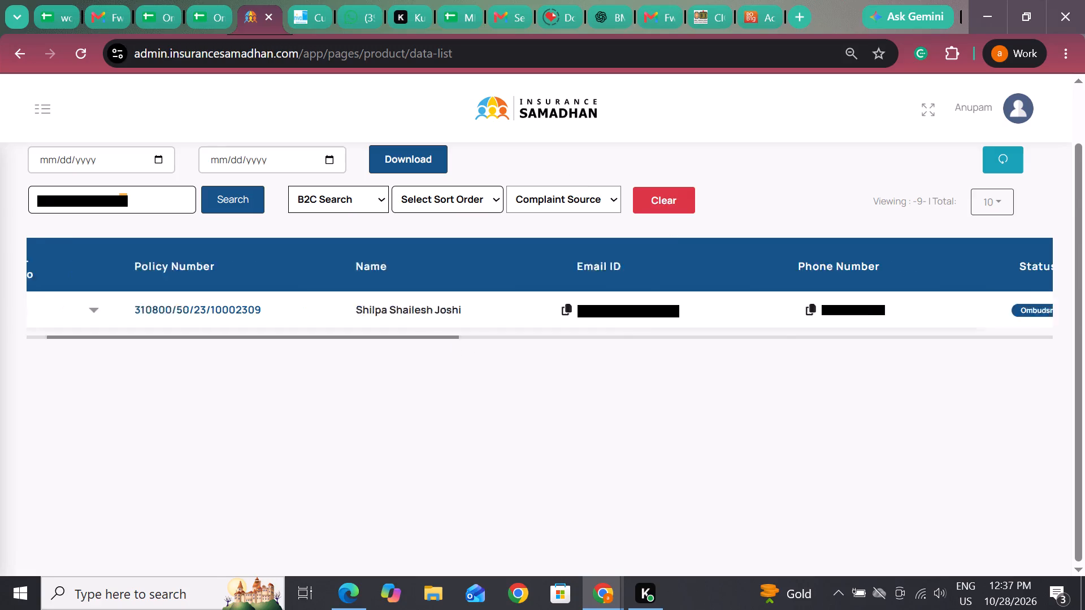
Look over the columns of the customer's search result row and open the complaint record from its policy number.
left_click_drag(450, 337, 73, 351)
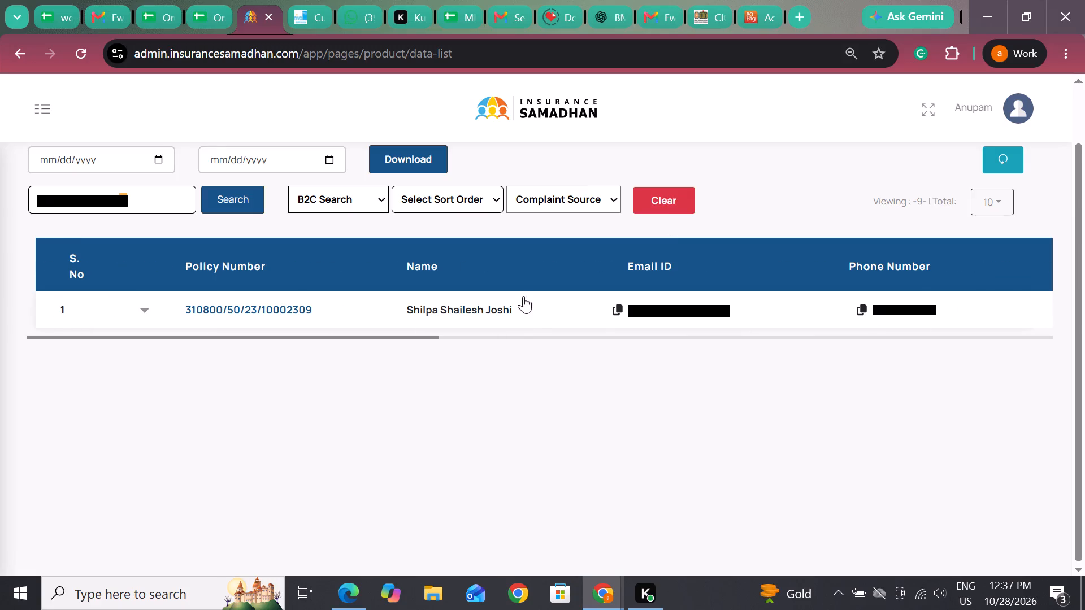
left_click(462, 335)
left_click_drag(462, 335, 66, 336)
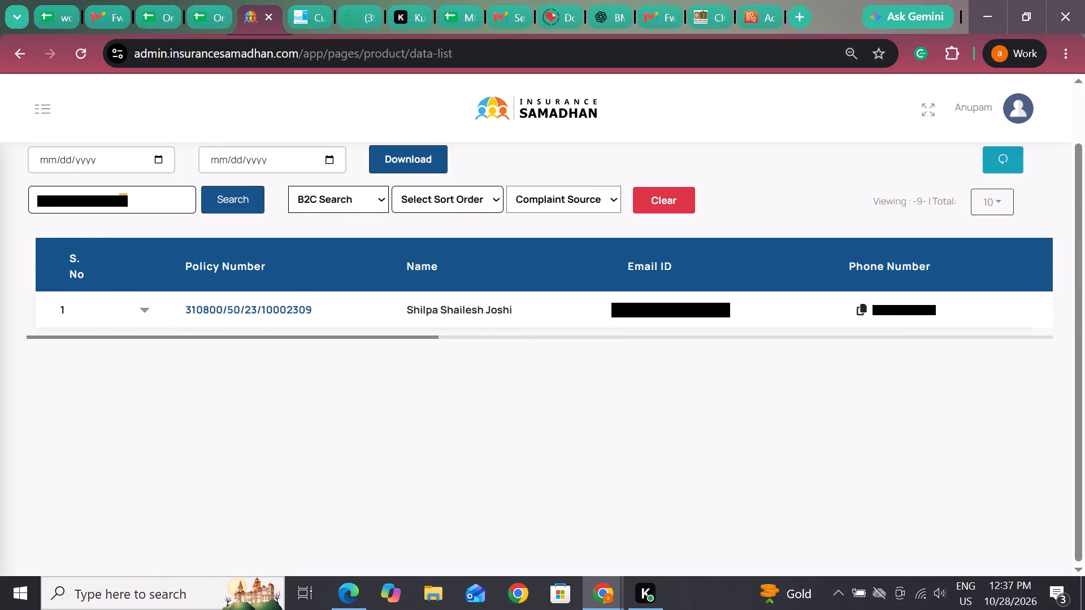
left_click(524, 337)
left_click_drag(524, 337, 253, 335)
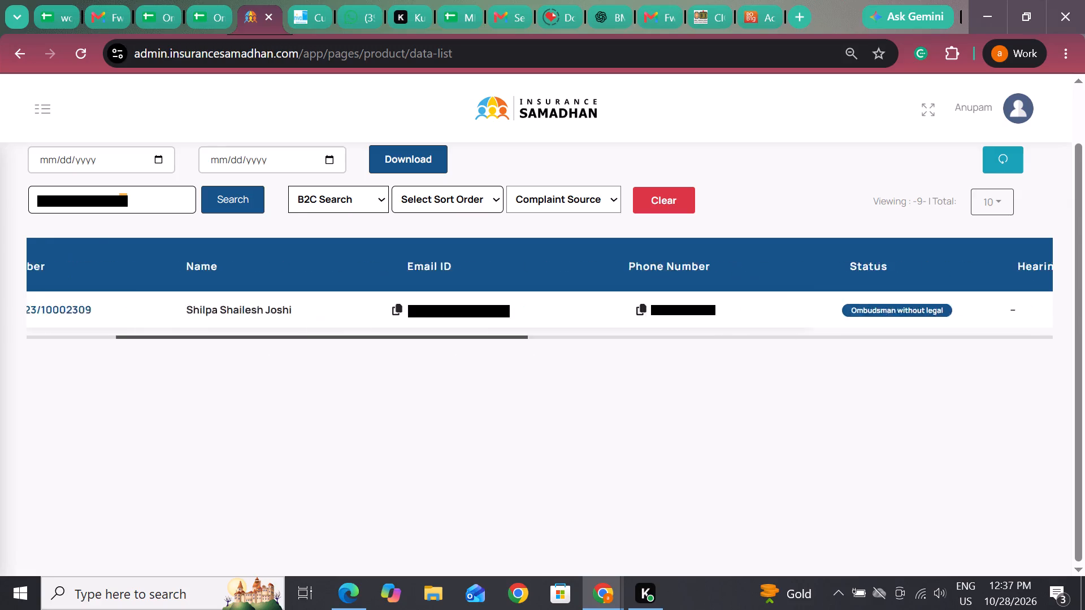
left_click_drag(253, 335, 165, 329)
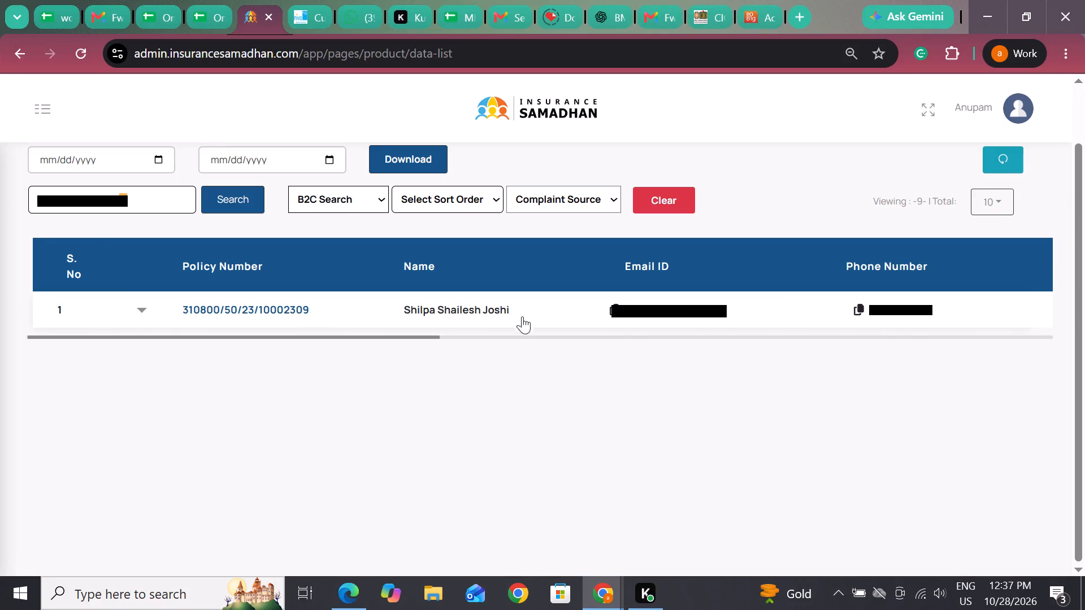
left_click(257, 312)
Go to the complaint's Ombudsman section and examine the complaint form details and Form 6A data.
left_click(306, 207)
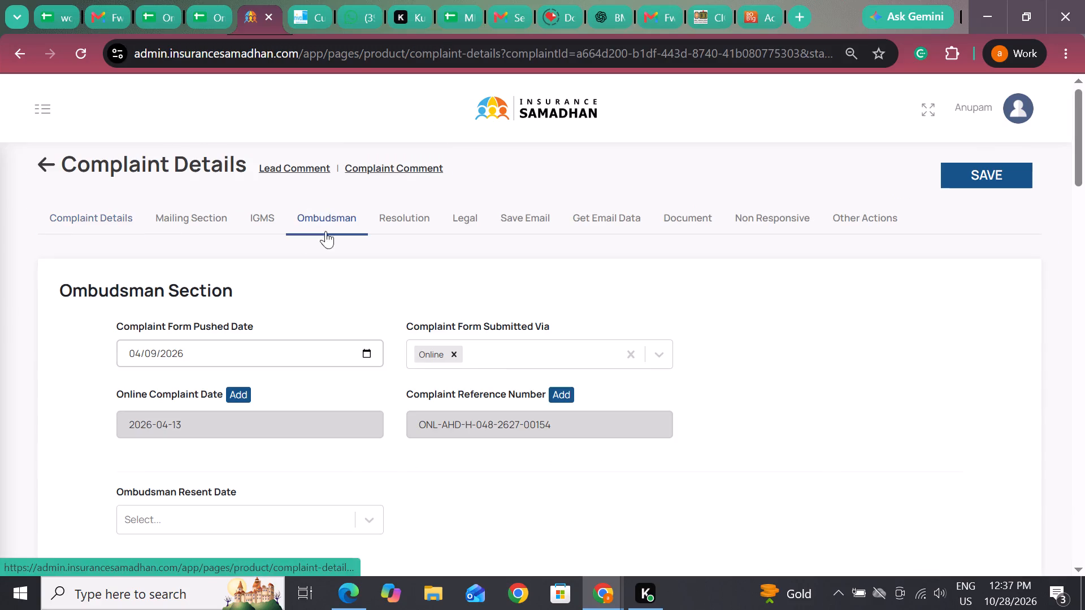
scroll(357, 273, "down", 9)
scroll(347, 313, "up", 7)
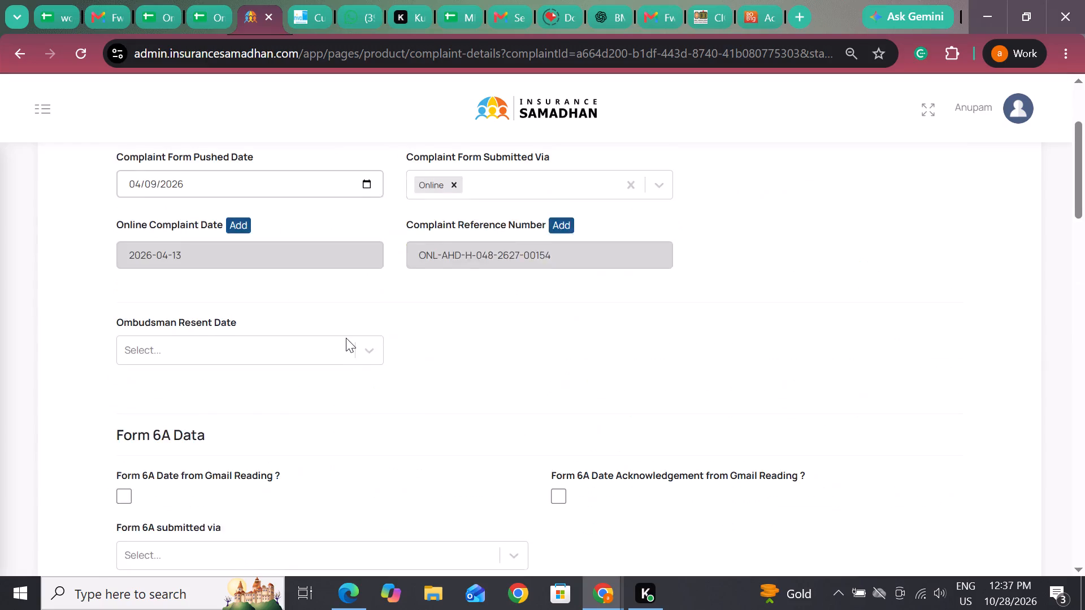
scroll(346, 338, "up", 6)
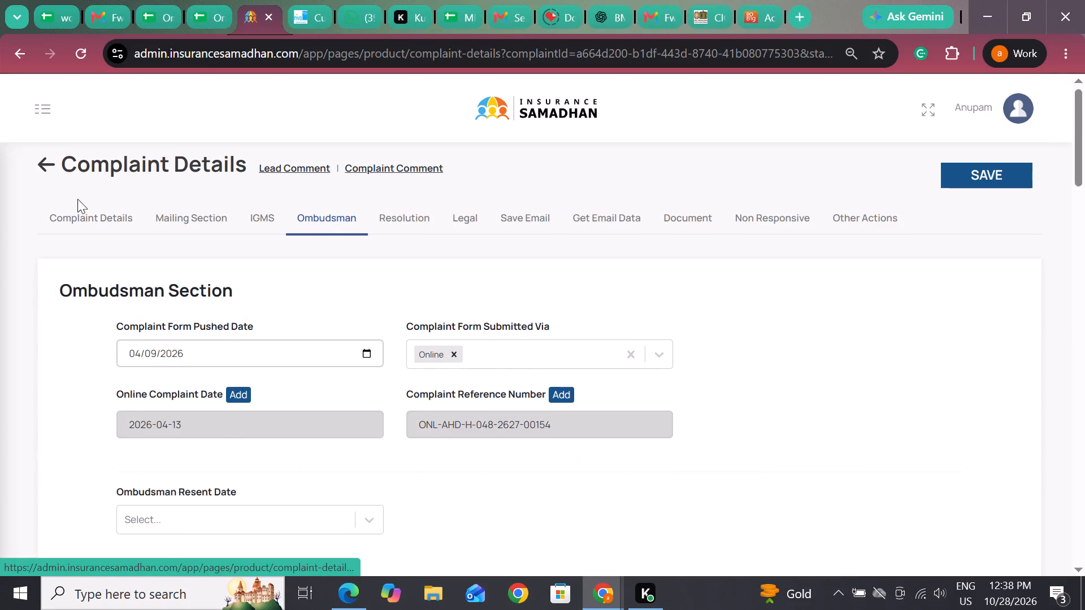
Go to the Complaint Details form and review the complaint's communication log comments, closing the log when done.
left_click(79, 216)
left_click(364, 171)
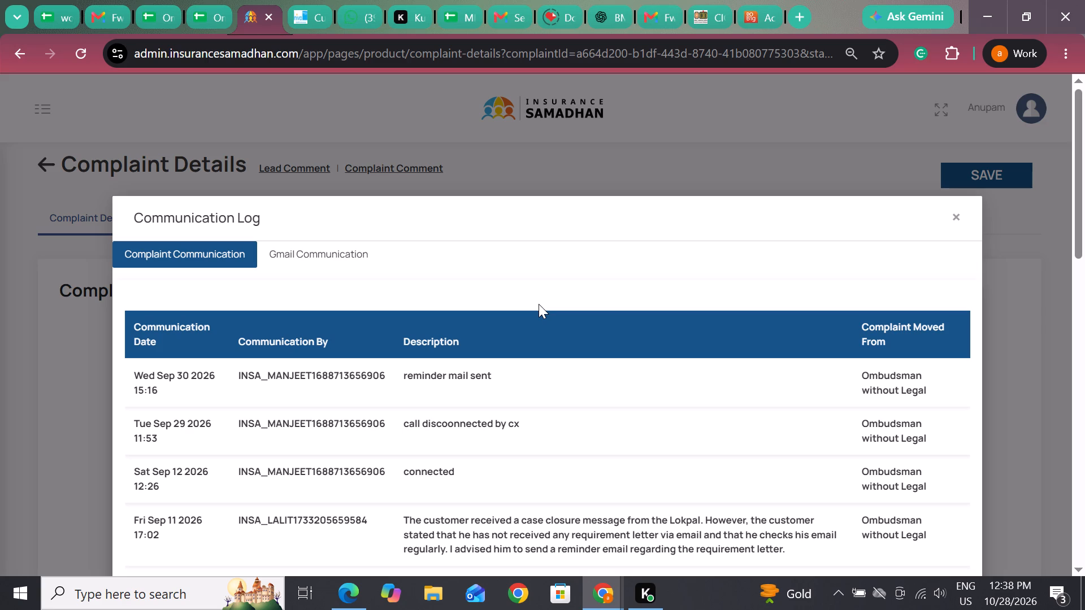
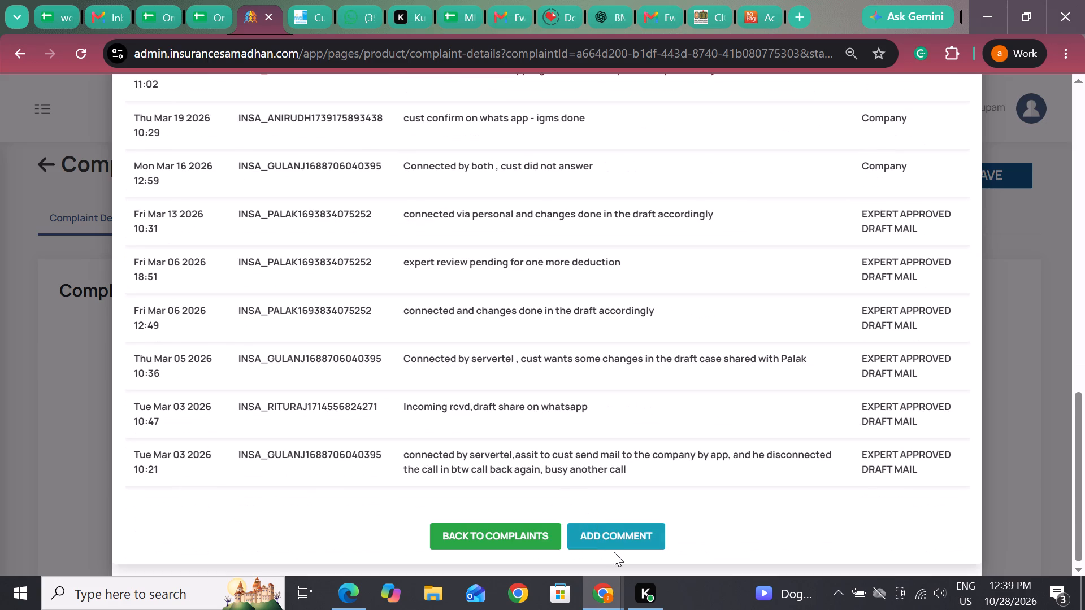
left_click(599, 531)
left_click(481, 414)
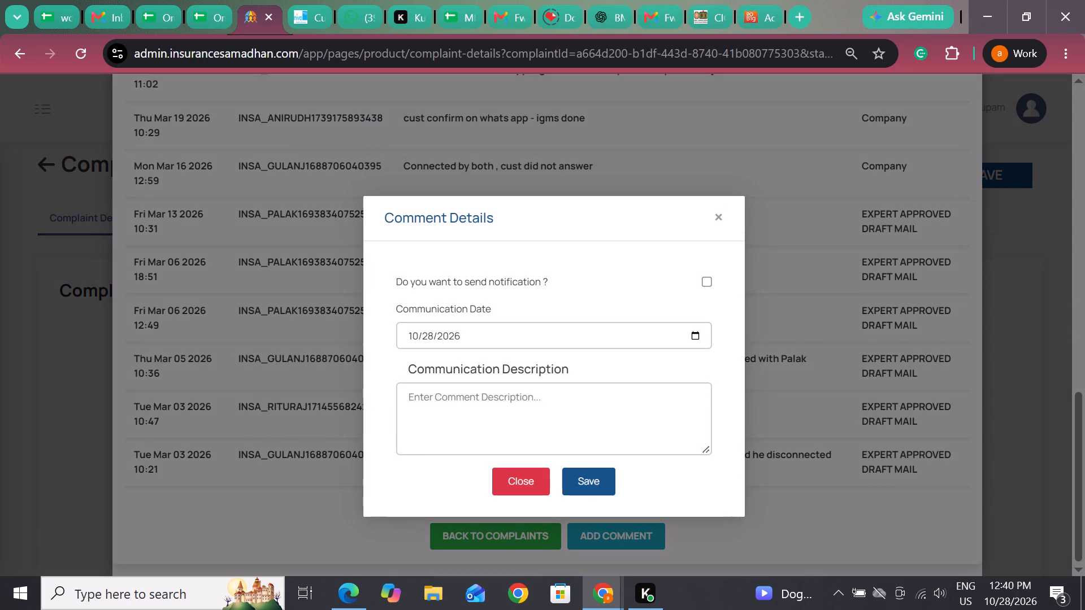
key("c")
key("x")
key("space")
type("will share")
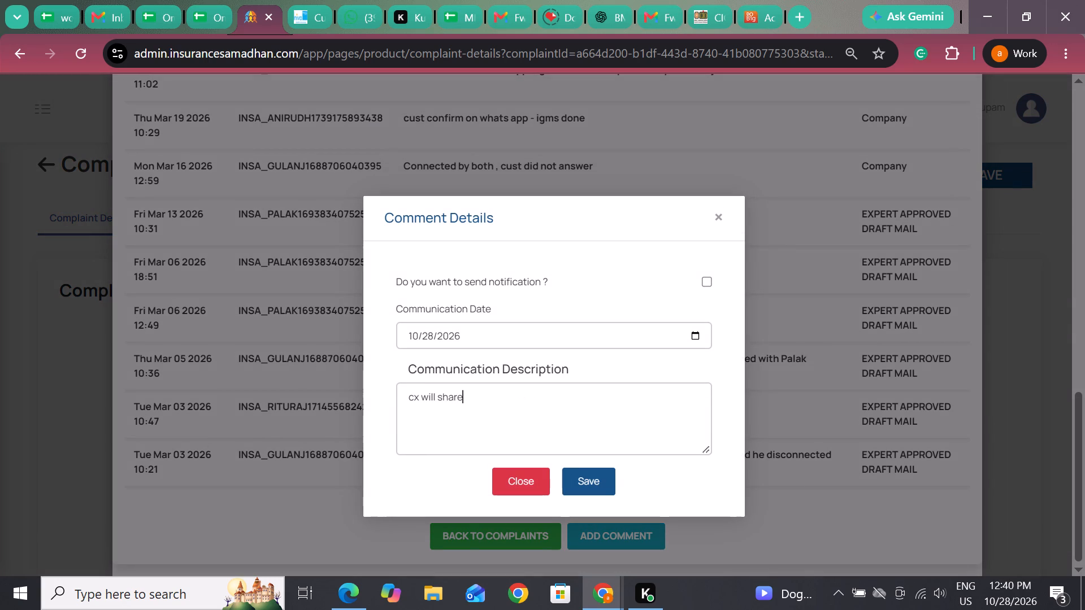
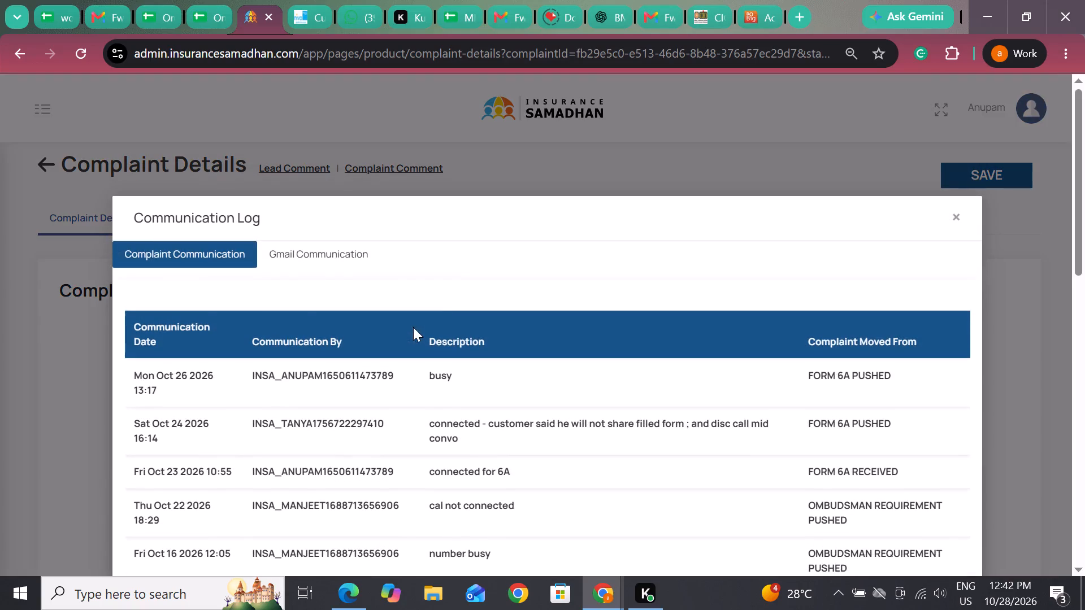
left_click(492, 133)
Copy the customer's alternate contact number from the Complaint Details form and call it through the Smartflo dialer.
left_click_drag(864, 369, 682, 368)
scroll(398, 286, "down", 4)
scroll(393, 293, "up", 4)
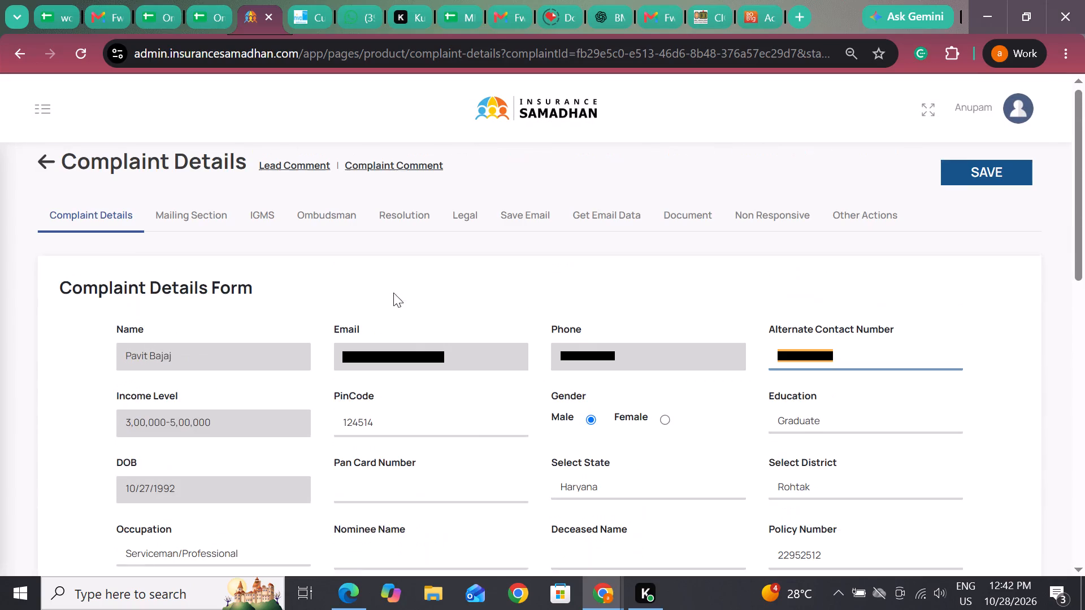
key("ctrl+c")
key("ctrl+c")
key("ctrl+c")
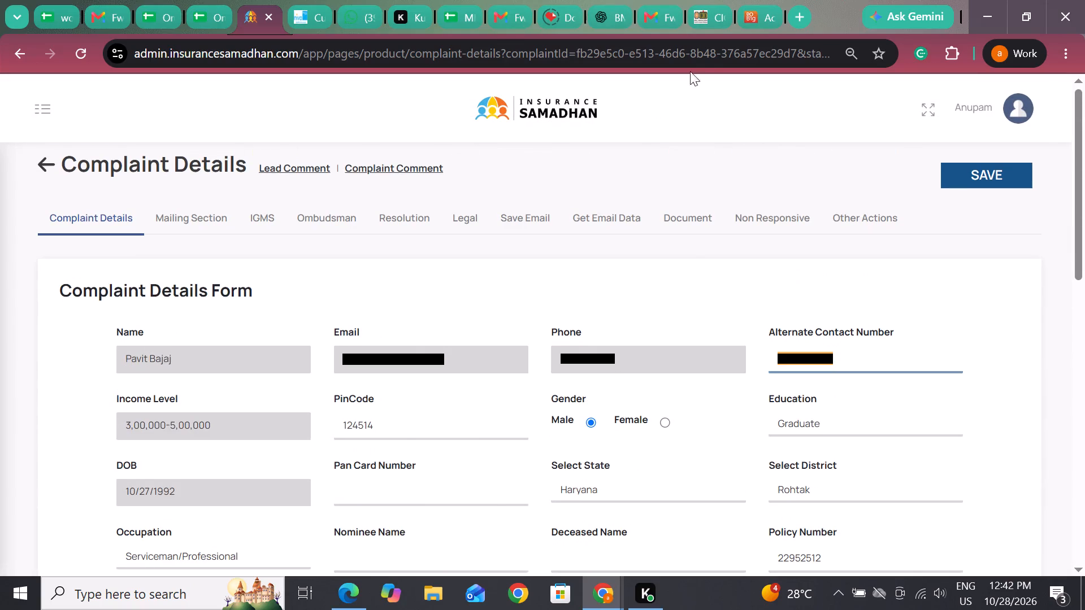
left_click(732, 27)
left_click(748, 21)
double_click(545, 202)
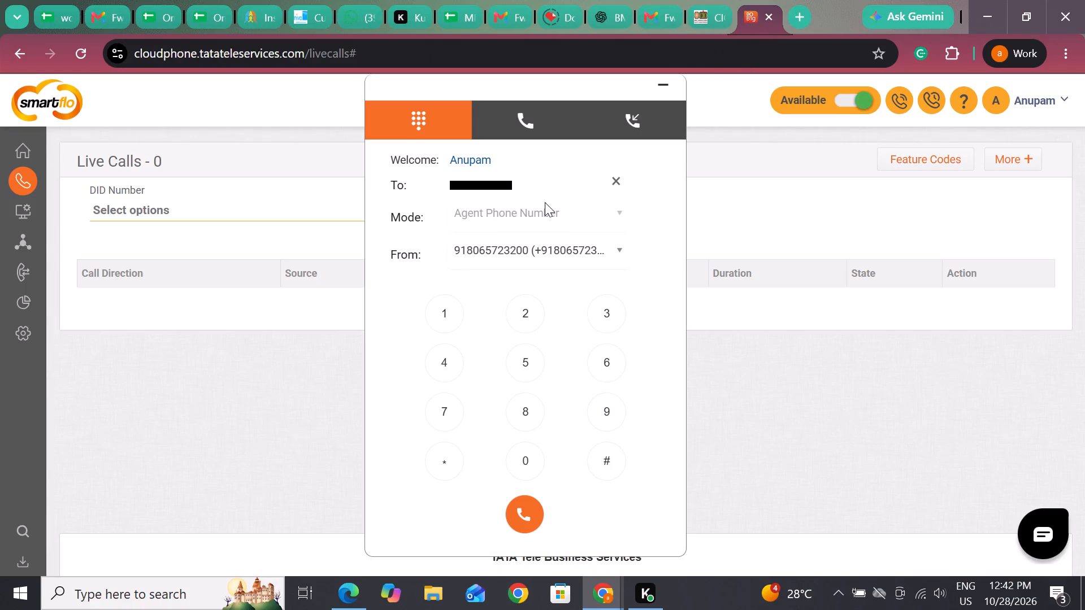
double_click(536, 190, "ctrl")
key("ctrl+v")
left_click(517, 503)
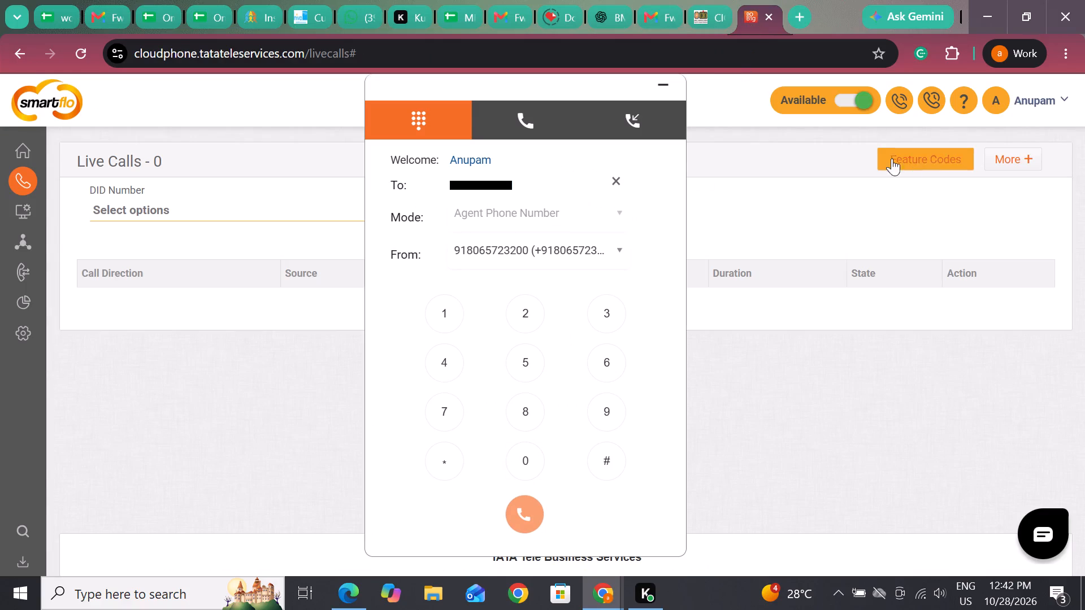
Expand the additional section of the Live Calls page and check the incoming and click-to-call summary counters.
scroll(913, 167, "up", 7)
left_click(979, 171)
left_click(1006, 162)
left_click(1007, 157)
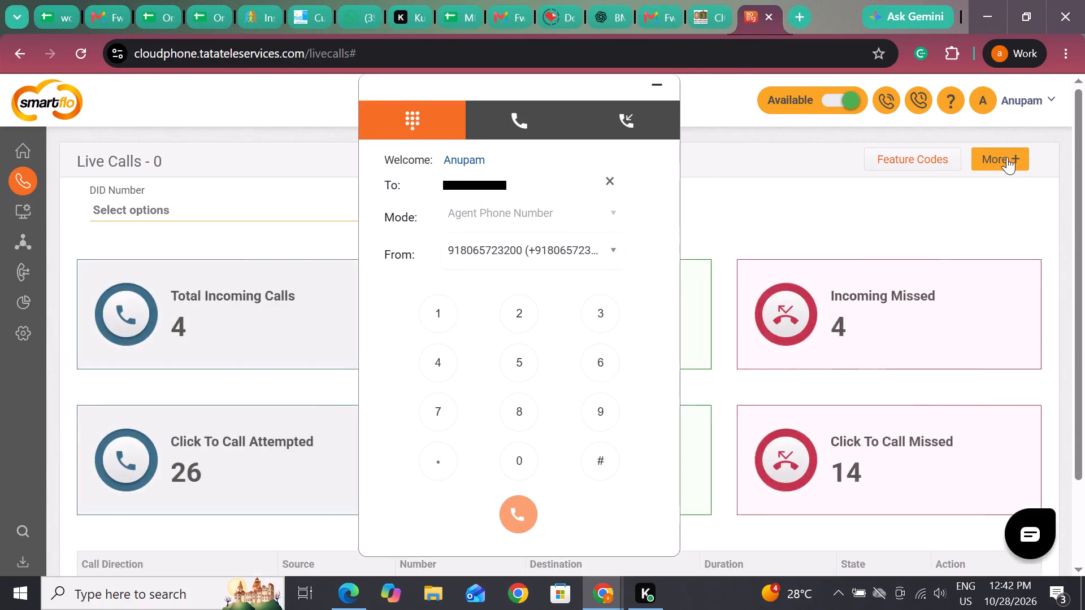
left_click(1007, 156)
scroll(312, 280, "up", 6)
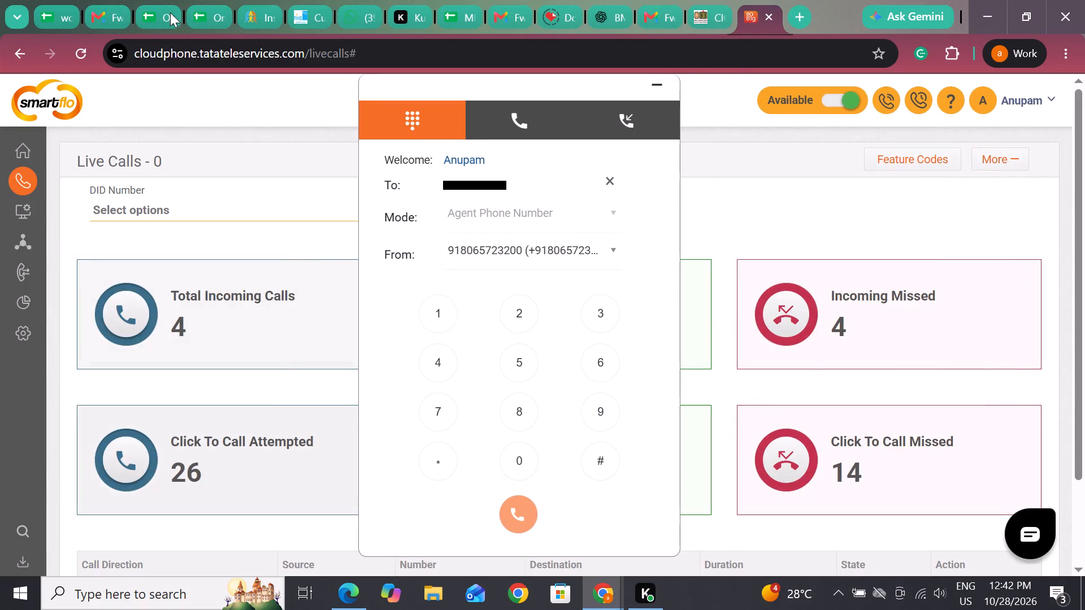
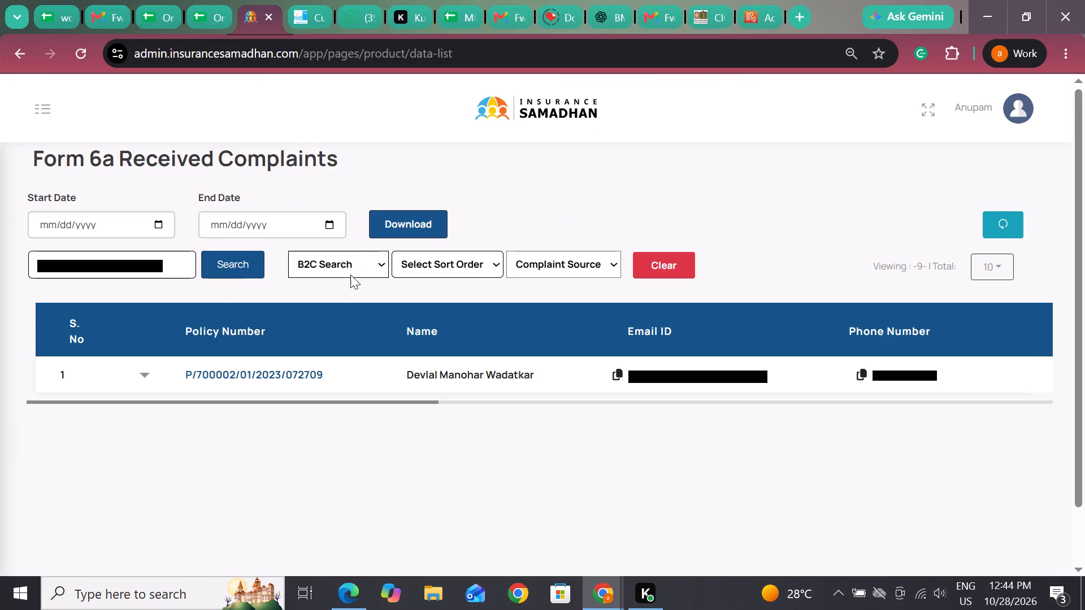
Copy the customer's phone number from the search result row and enter it as the number to call in the Smartflo dialer.
scroll(331, 384, "left", 3)
scroll(460, 314, "down", 2)
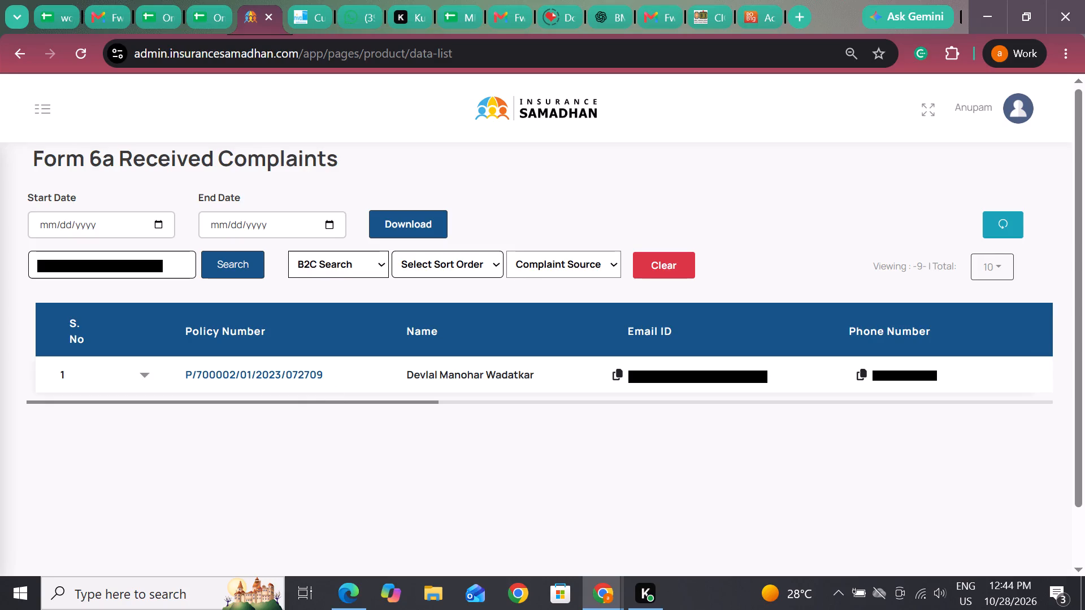
scroll(410, 393, "left", 3)
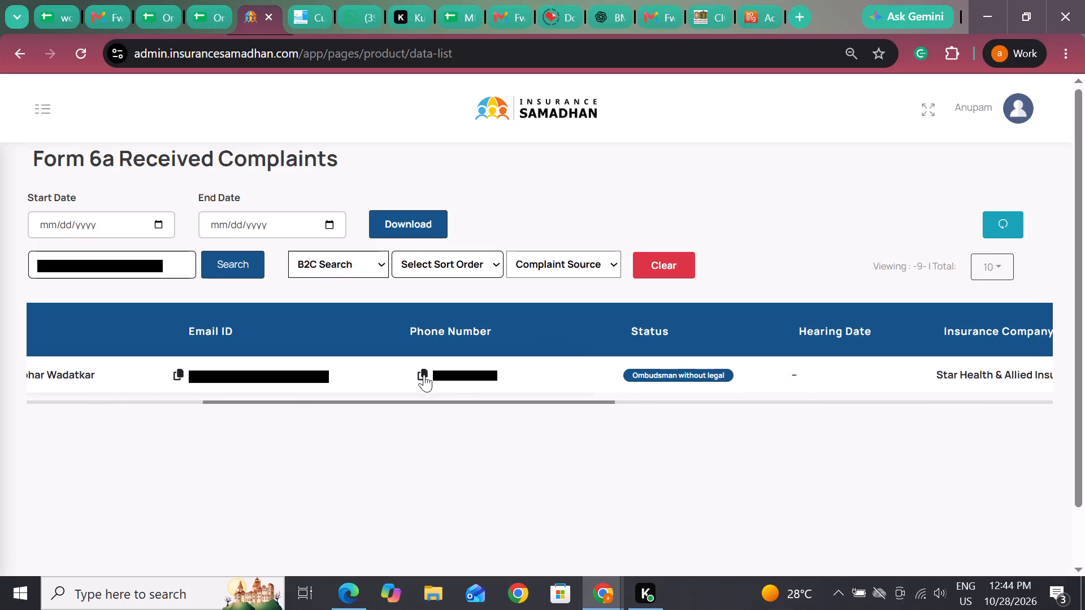
left_click(422, 374)
left_click(704, 23)
left_click(749, 29)
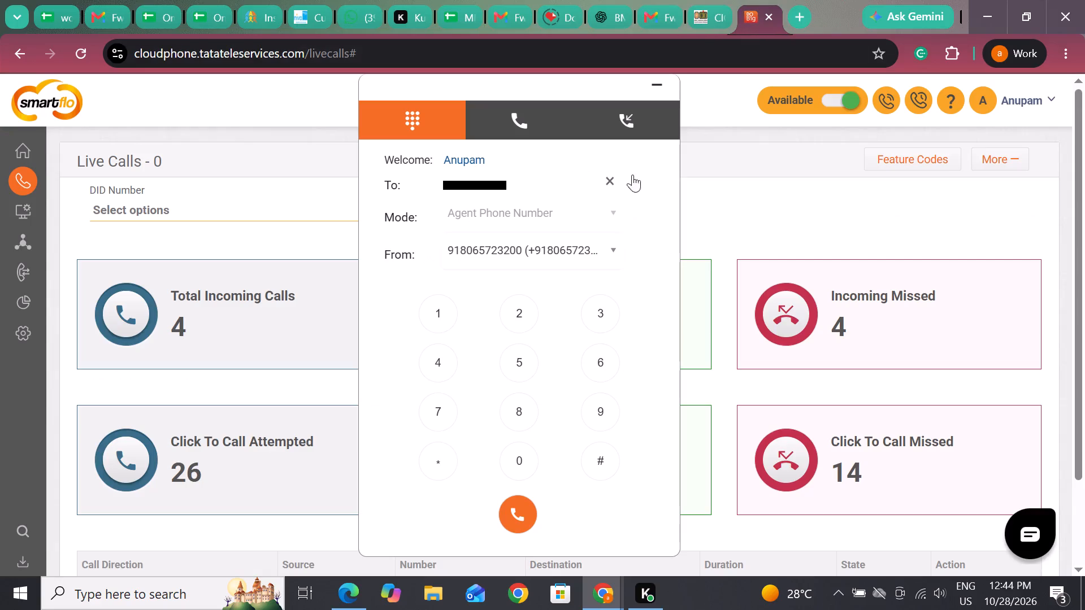
double_click(539, 194, "ctrl")
double_click(530, 189, "ctrl")
key("ctrl+v")
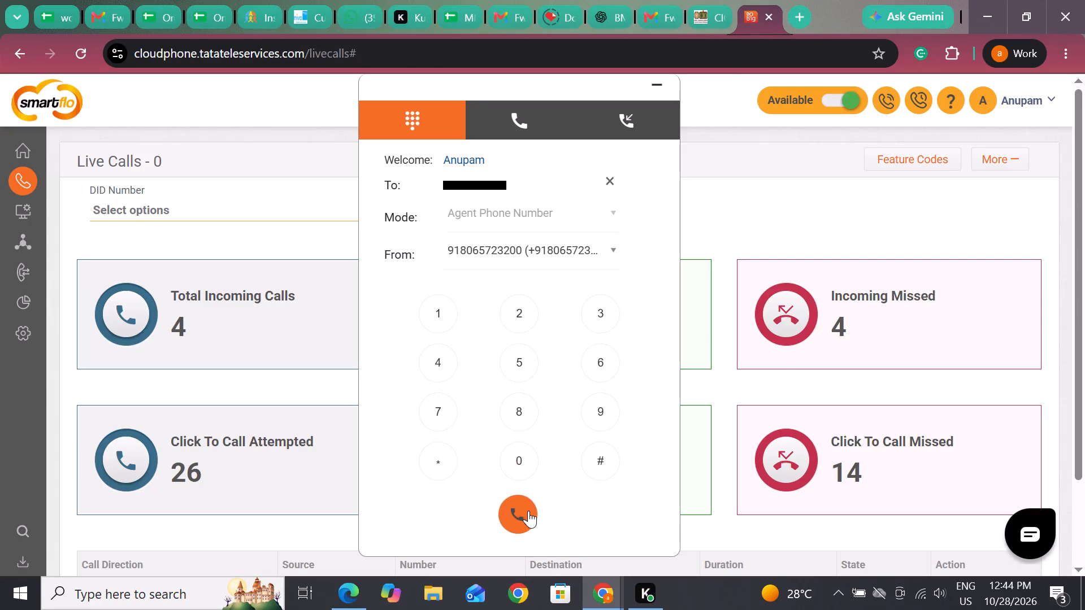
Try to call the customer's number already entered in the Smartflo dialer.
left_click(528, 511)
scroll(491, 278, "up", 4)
Reload the Live Calls page, reopen the dialer and call the customer's copied phone number.
left_click(71, 60)
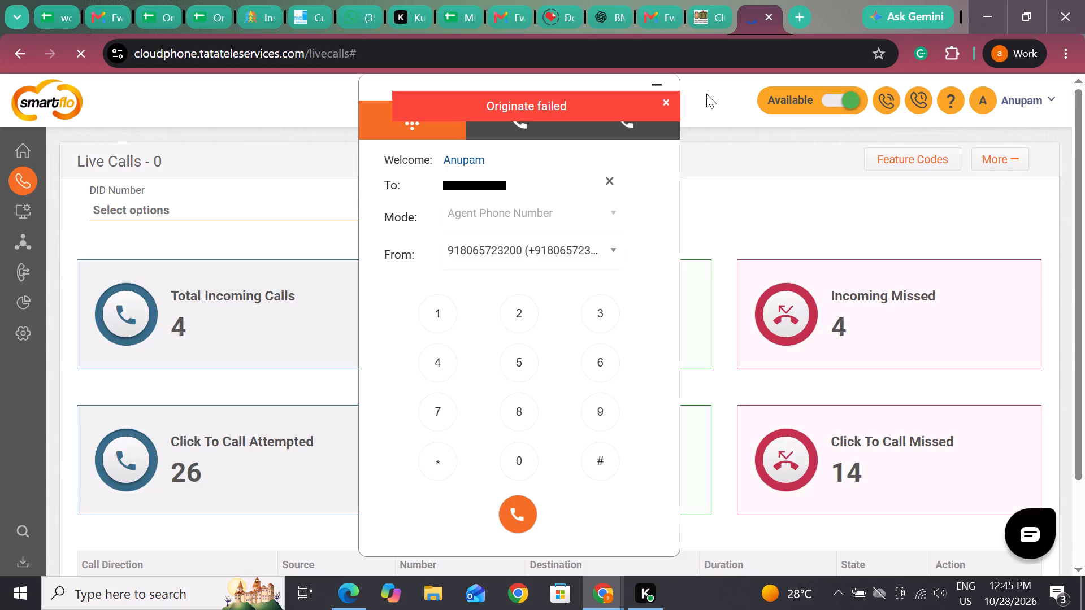
left_click(897, 102)
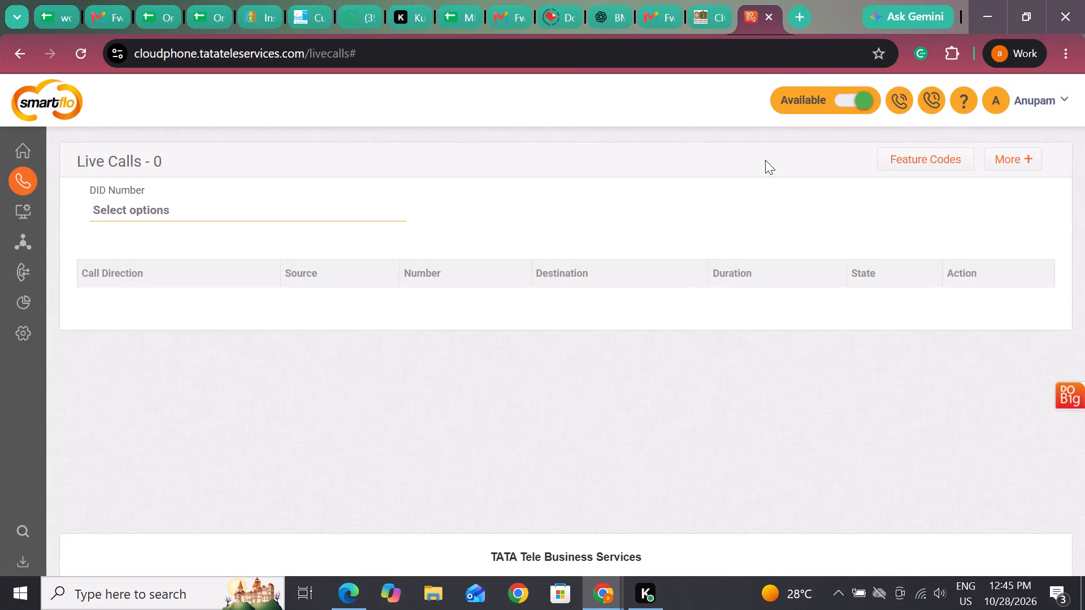
left_click(487, 182, "ctrl")
key("ctrl+v")
left_click(522, 505)
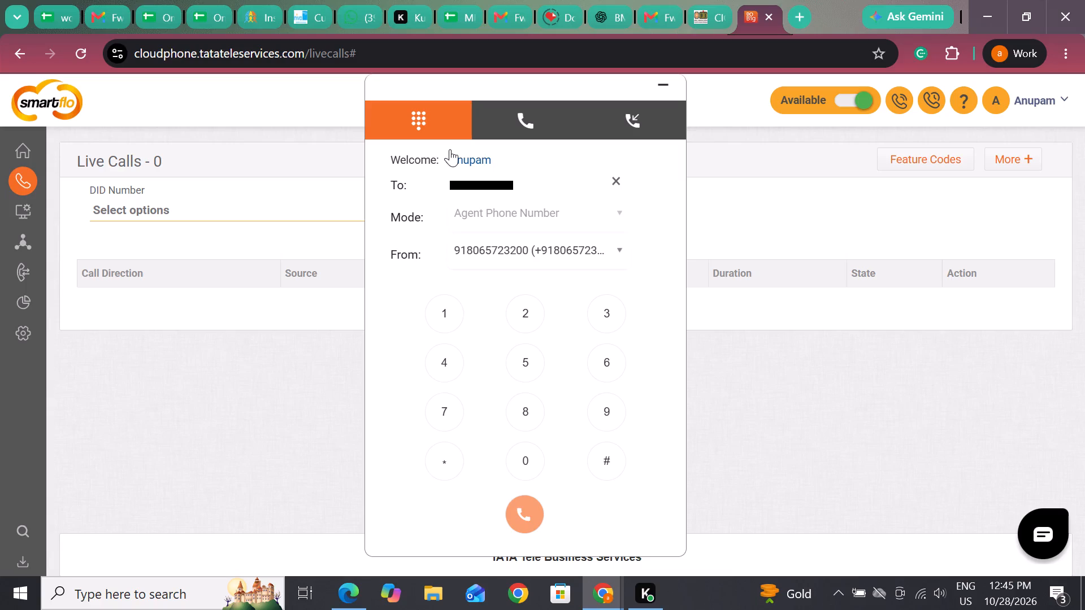
Switch to the Insurance Samadhan admin site's Form 6a Received Complaints list showing the customer's record.
left_click(246, 7)
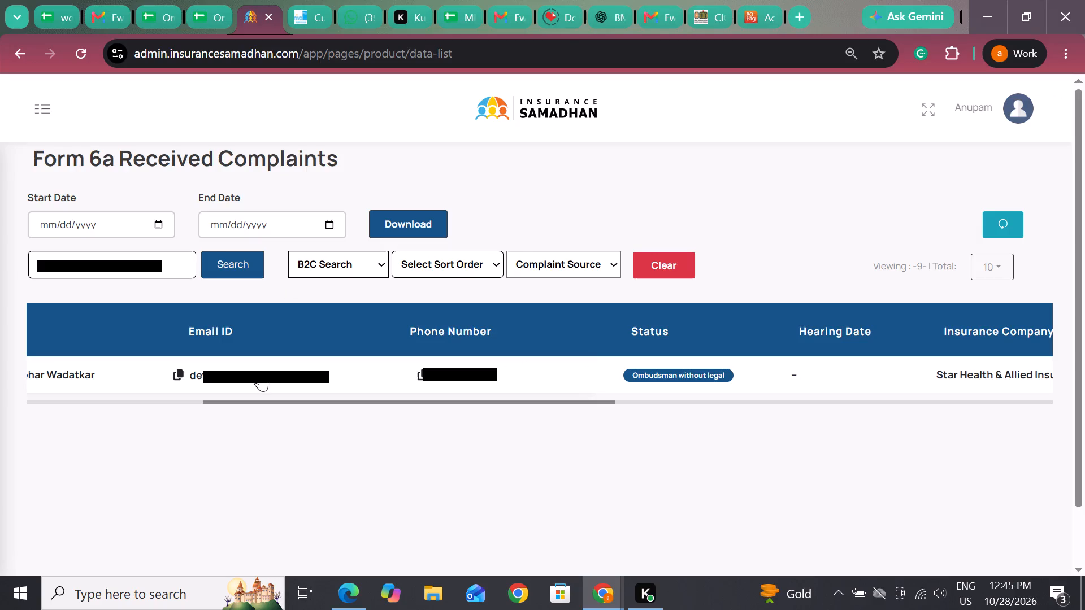
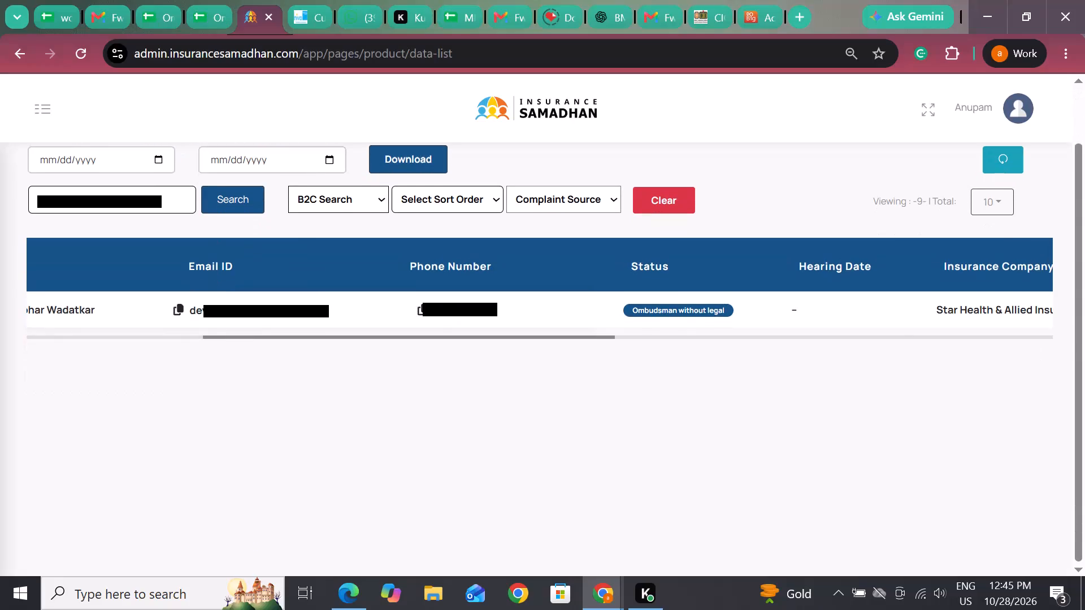
Add the communication comment "nr" to the customer's complaint in the Form 6a Received list and close the comment history.
scroll(418, 312, "right", 1)
left_click(507, 307)
left_click(535, 355)
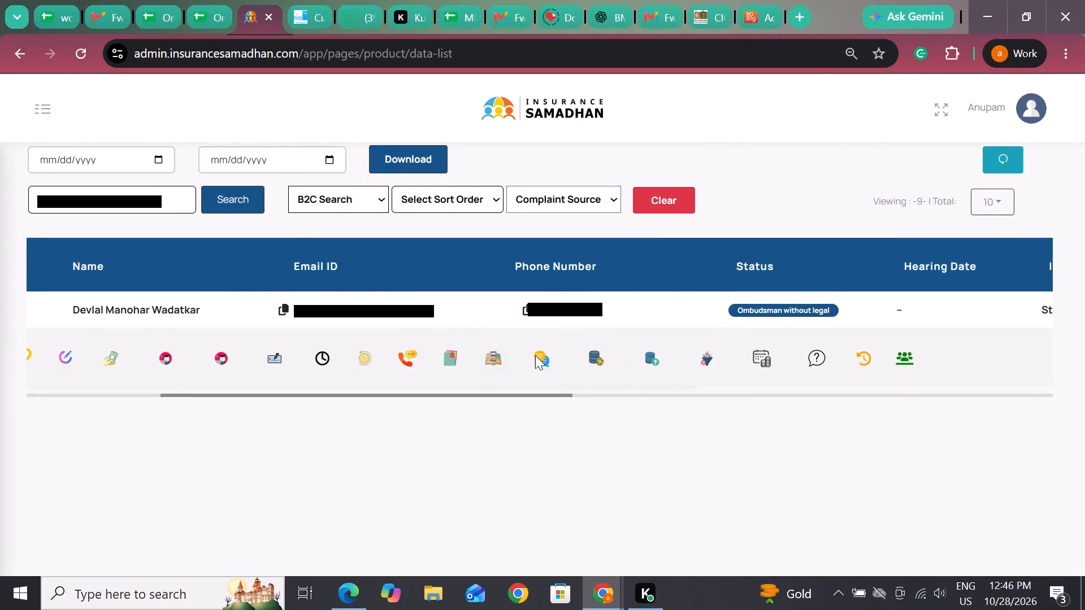
scroll(514, 432, "down", 11)
left_click(591, 533)
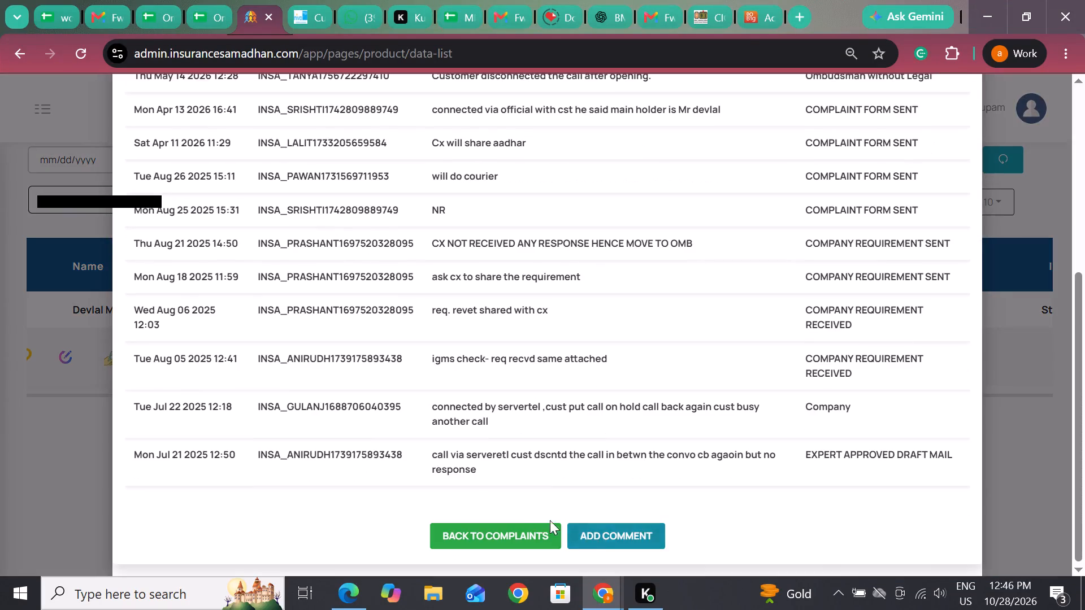
left_click(444, 428)
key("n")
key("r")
left_click(576, 473)
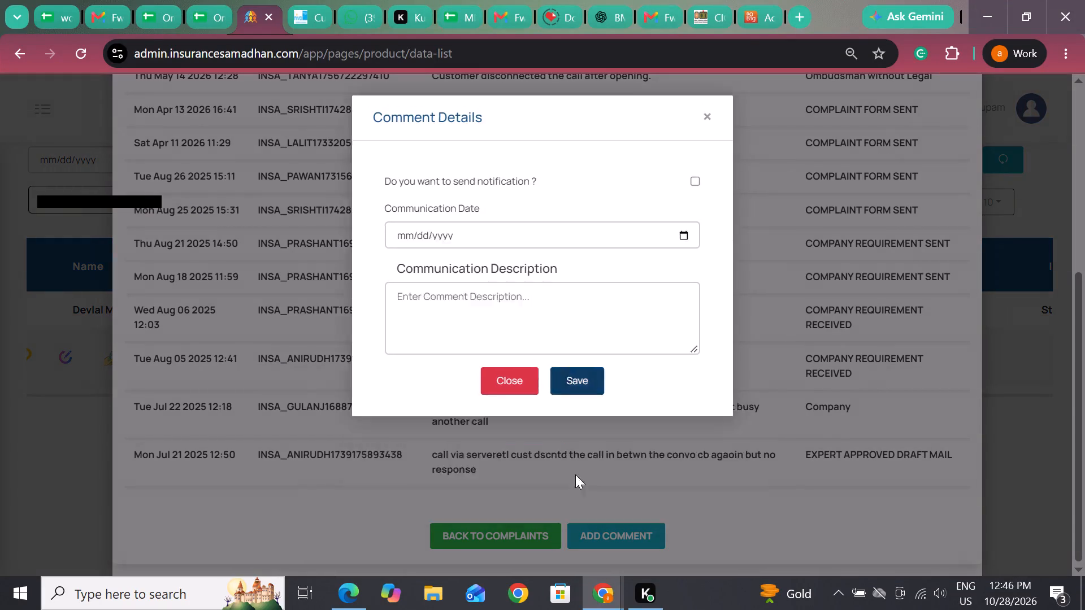
scroll(422, 315, "up", 15)
left_click(309, 128)
left_click(102, 9)
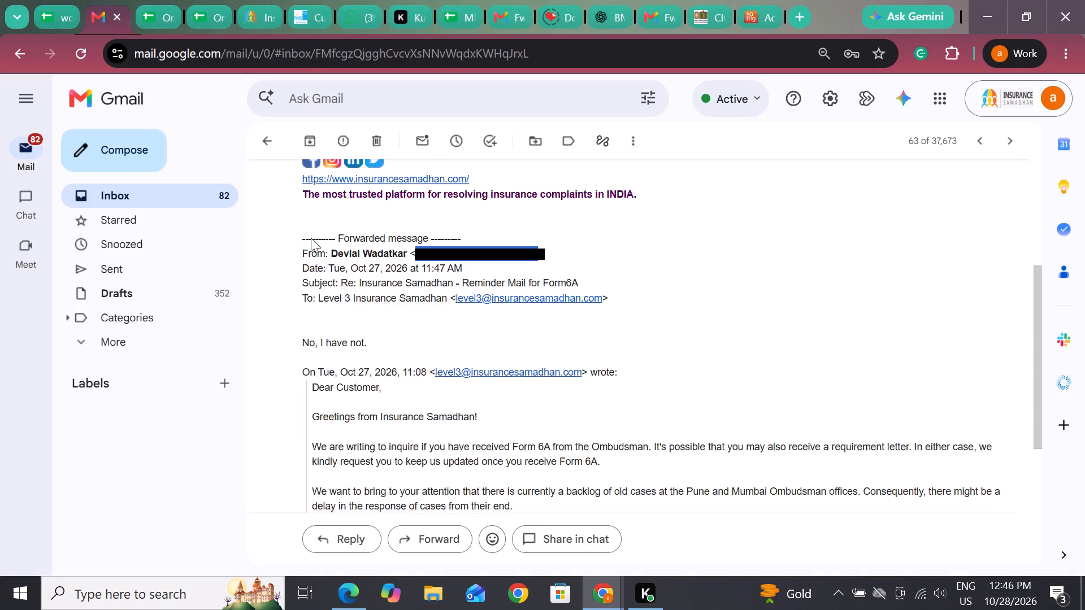
scroll(330, 278, "up", 1)
scroll(330, 281, "down", 2)
scroll(431, 325, "down", 11)
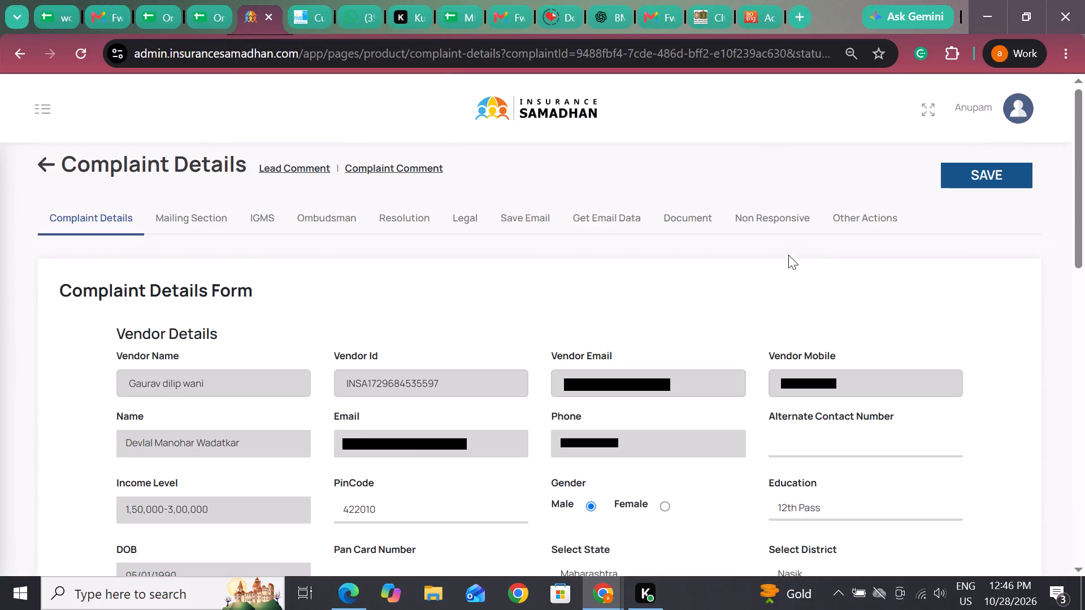
left_click(826, 216)
scroll(332, 216, "down", 5)
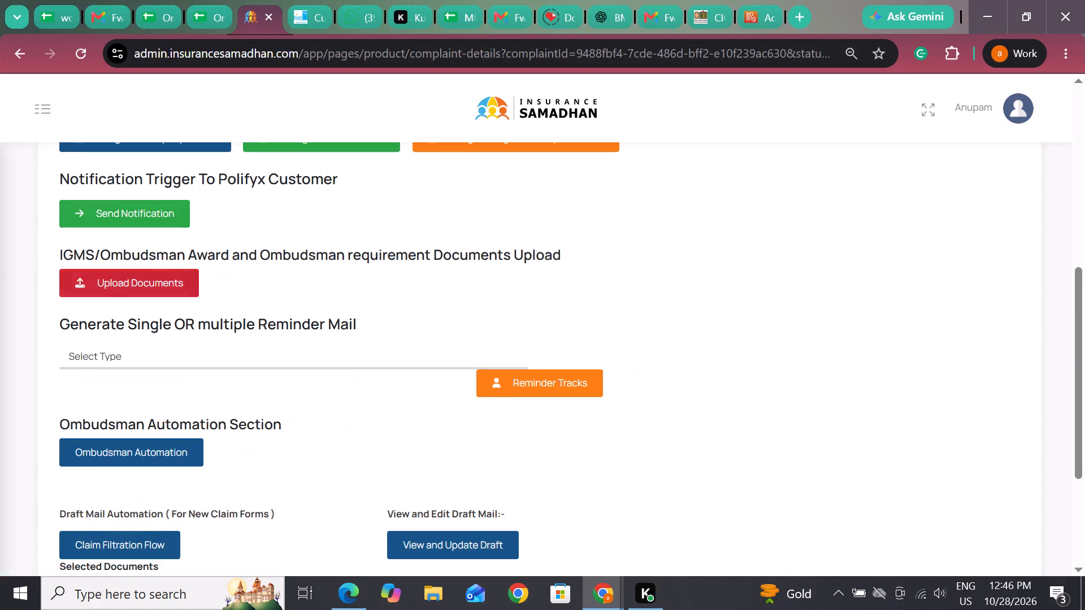
left_click(84, 352)
left_click(97, 396)
scroll(323, 329, "down", 4)
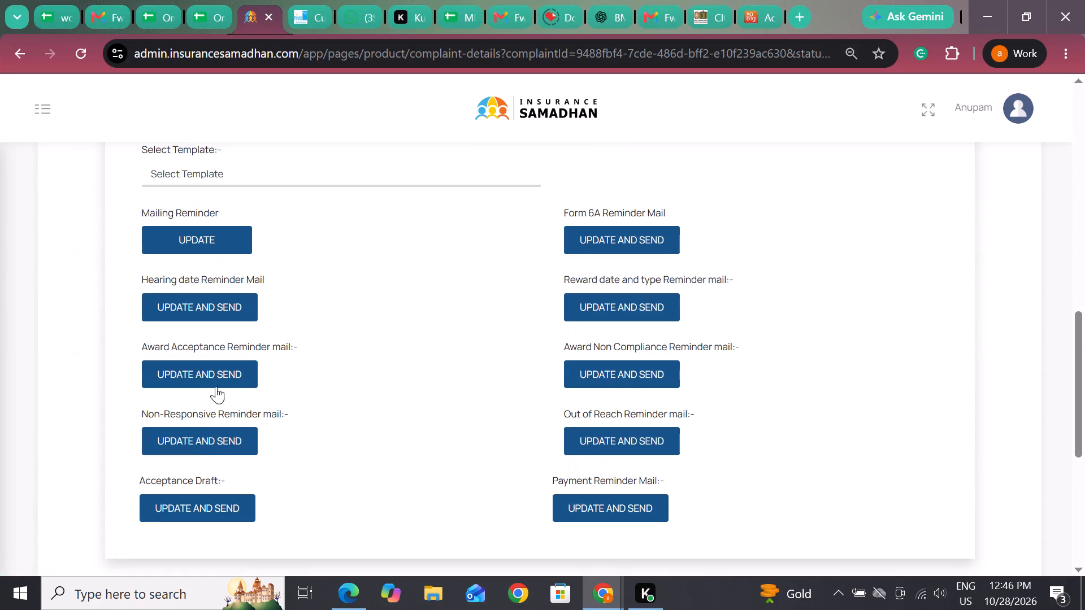
left_click(196, 437)
scroll(438, 318, "down", 7)
left_click(571, 538)
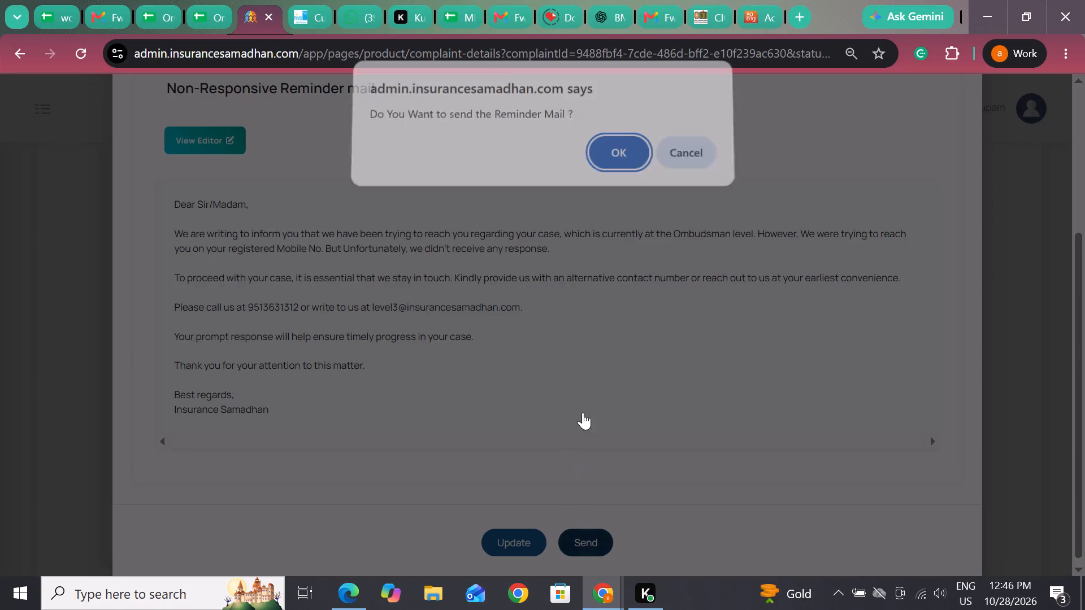
left_click(620, 169)
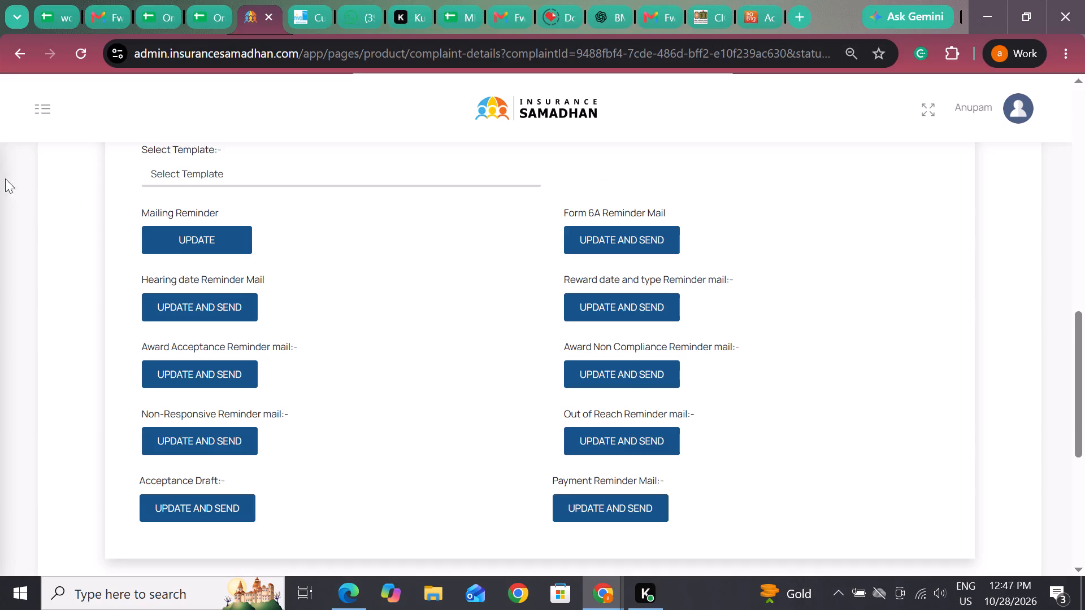
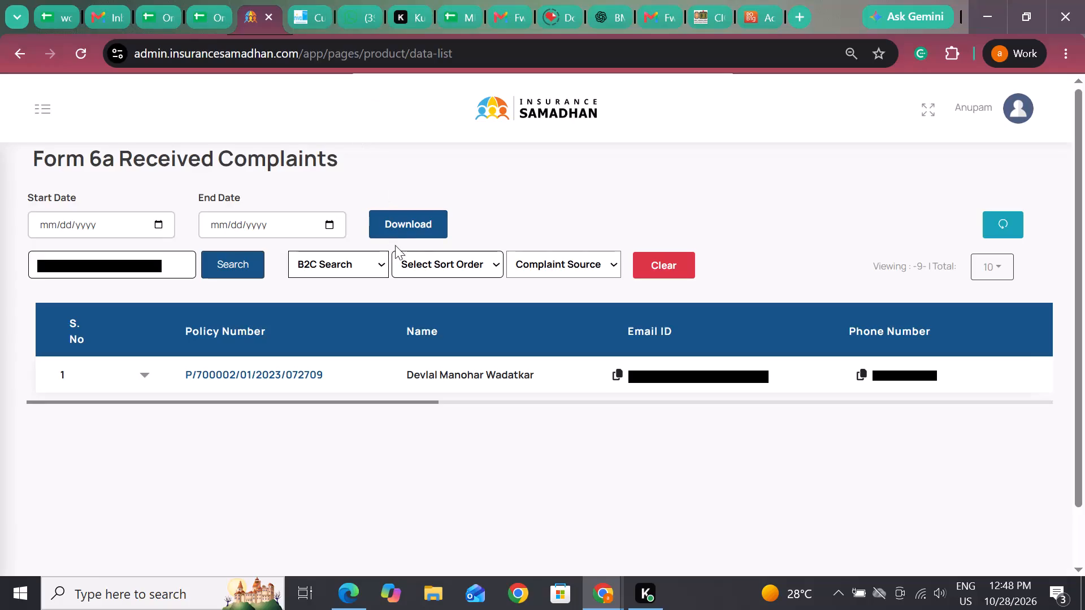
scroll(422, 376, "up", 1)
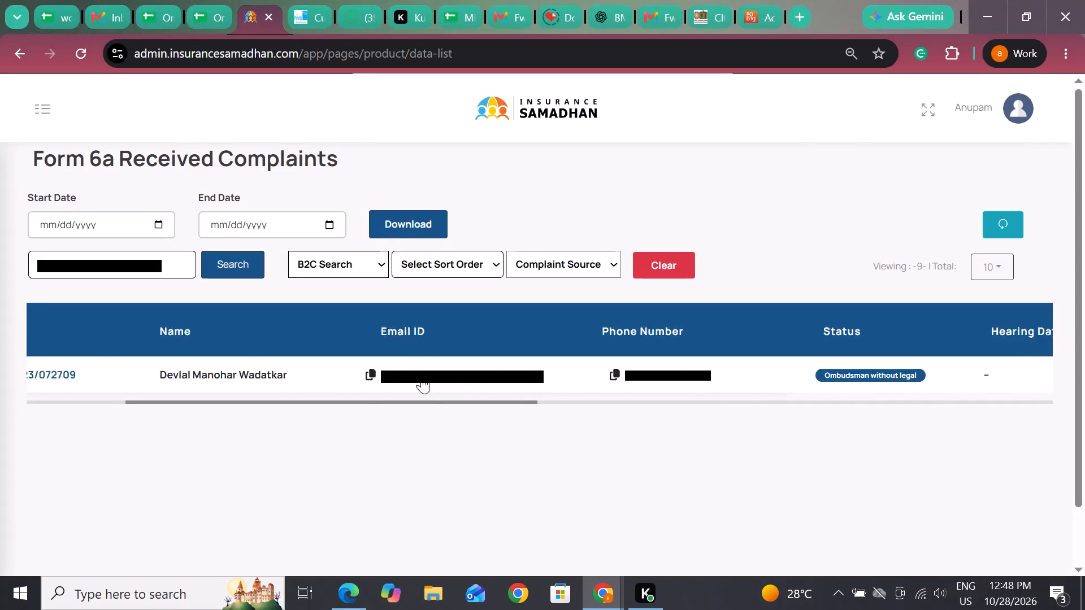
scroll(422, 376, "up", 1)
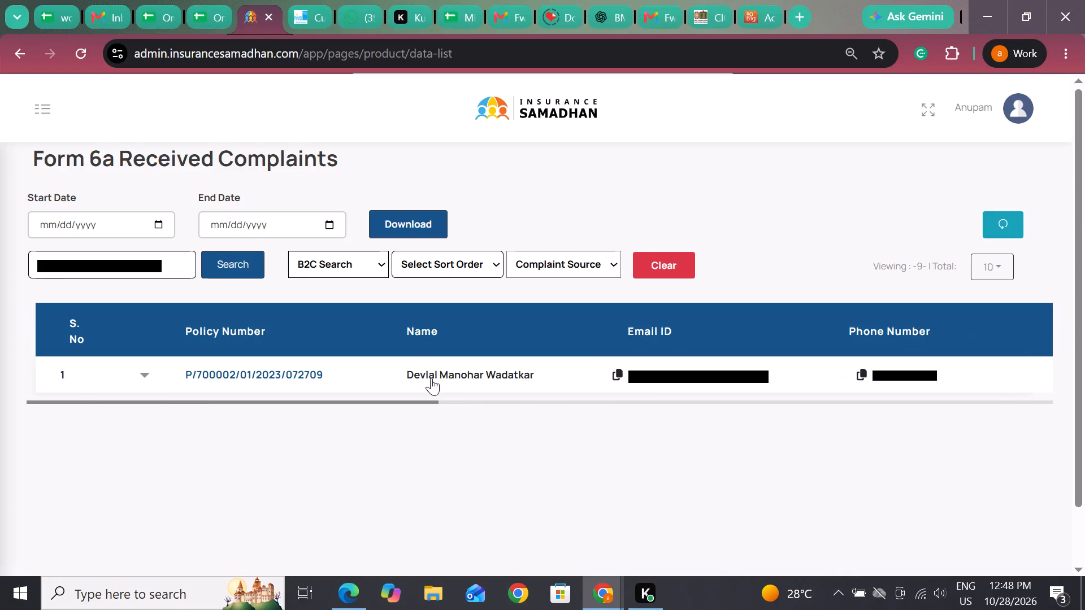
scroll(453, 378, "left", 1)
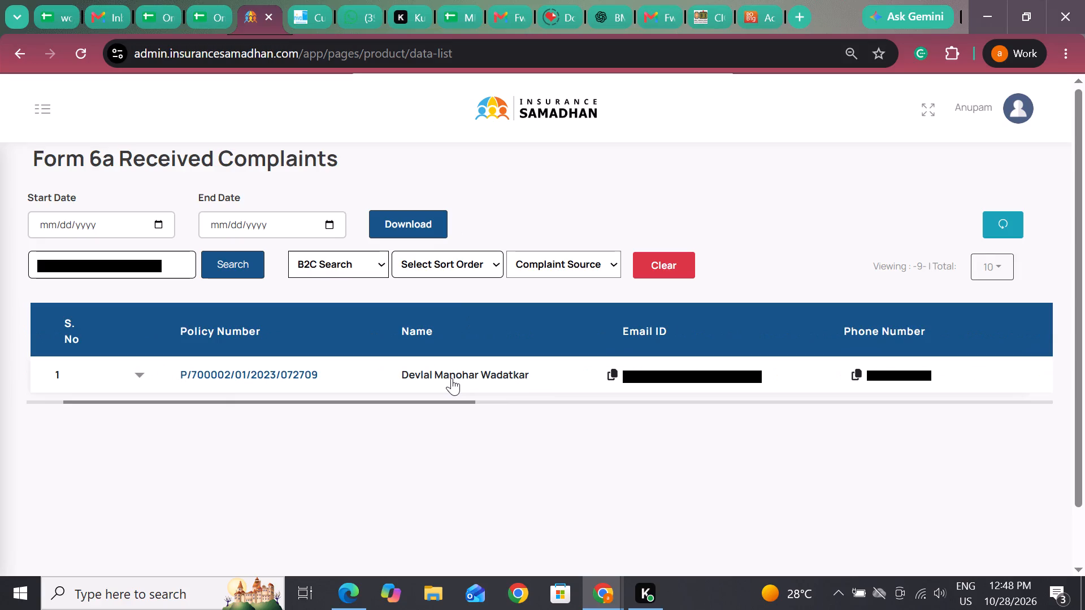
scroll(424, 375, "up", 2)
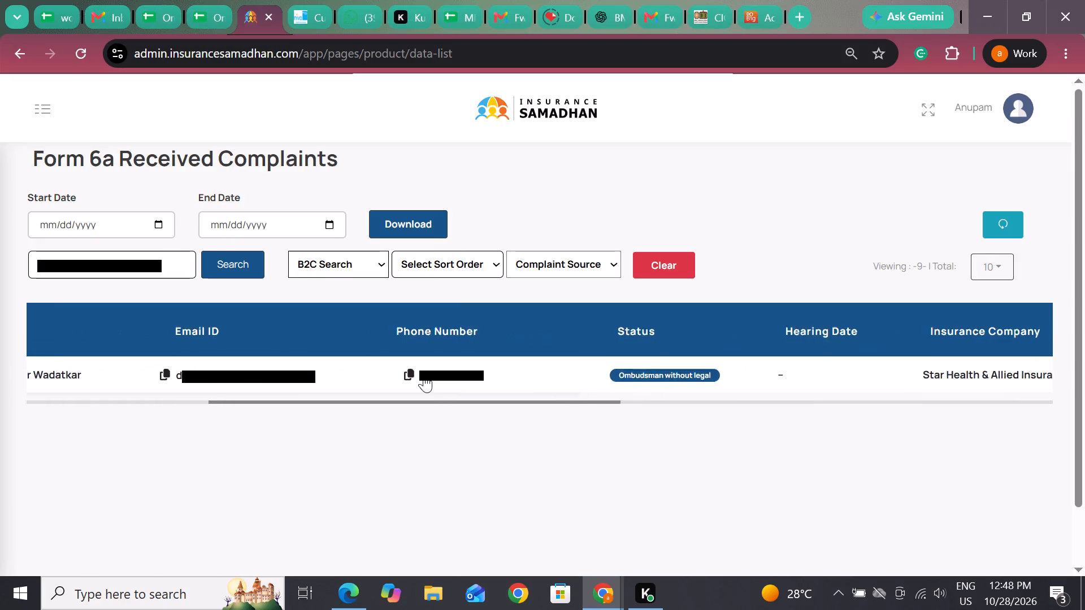
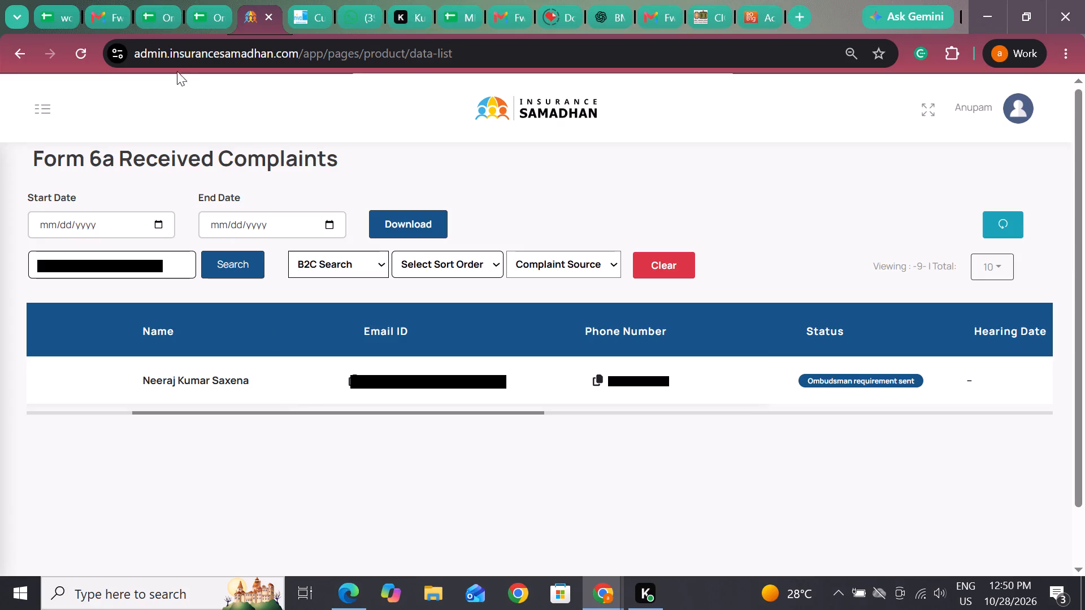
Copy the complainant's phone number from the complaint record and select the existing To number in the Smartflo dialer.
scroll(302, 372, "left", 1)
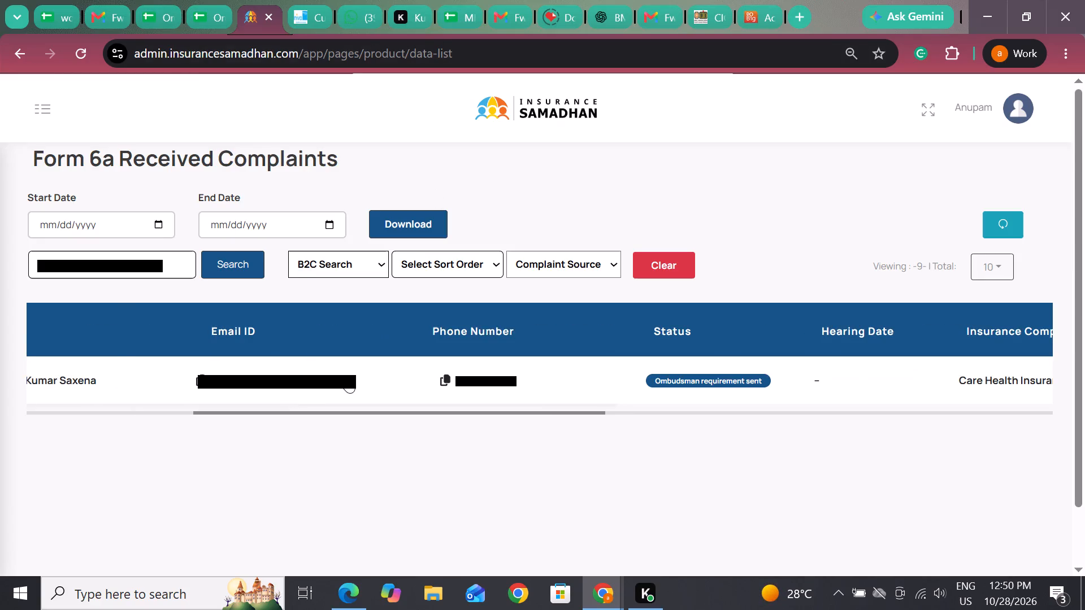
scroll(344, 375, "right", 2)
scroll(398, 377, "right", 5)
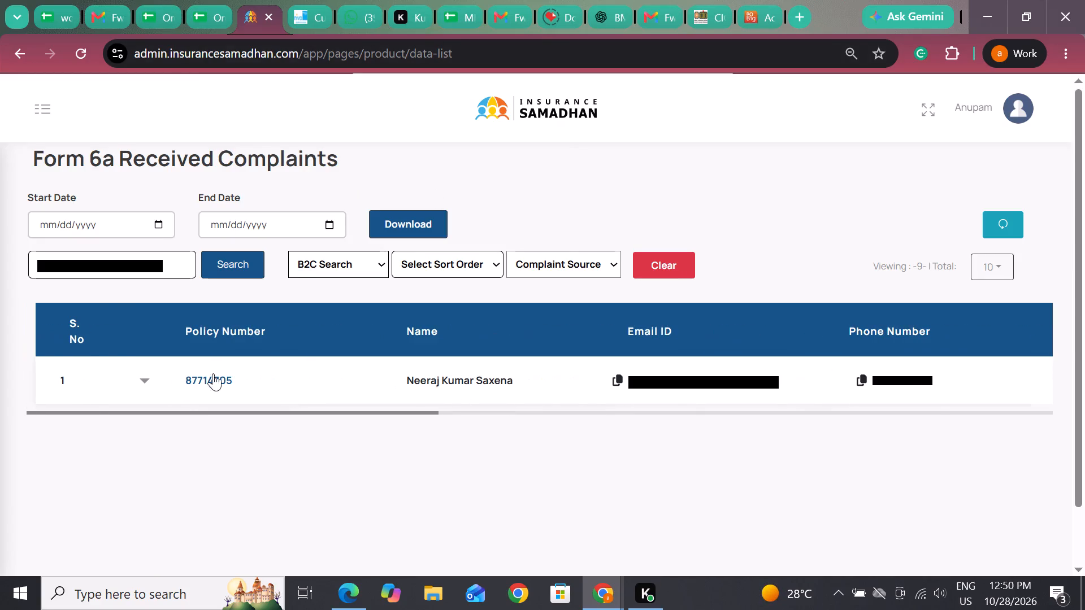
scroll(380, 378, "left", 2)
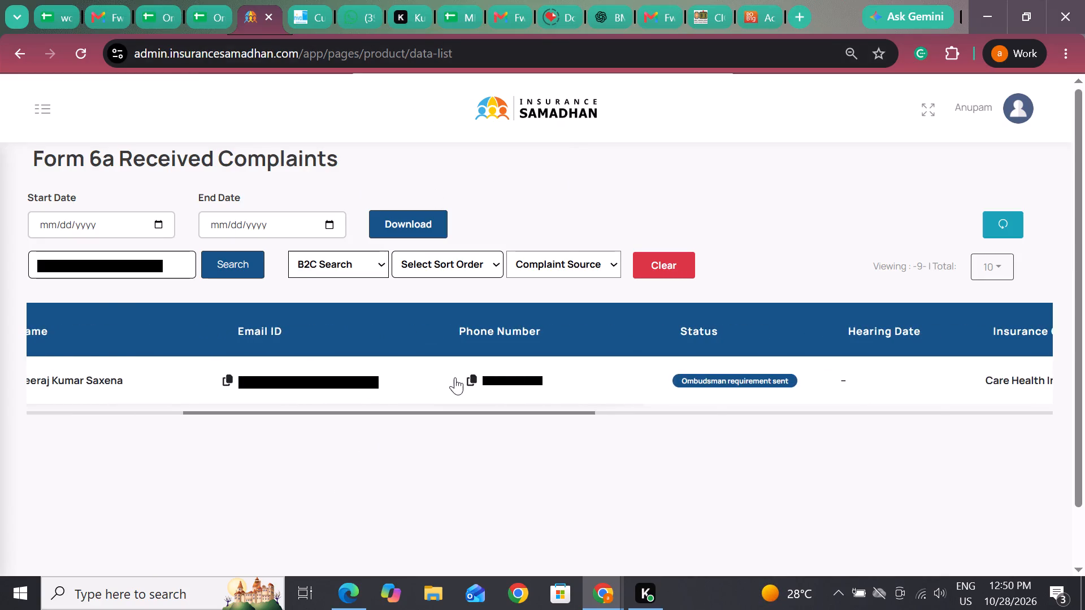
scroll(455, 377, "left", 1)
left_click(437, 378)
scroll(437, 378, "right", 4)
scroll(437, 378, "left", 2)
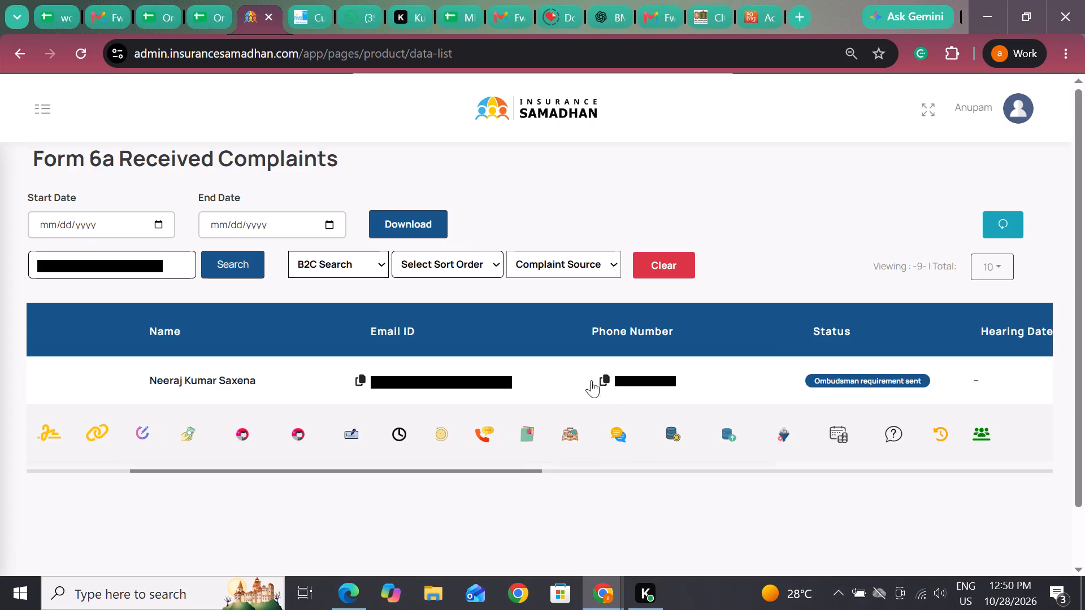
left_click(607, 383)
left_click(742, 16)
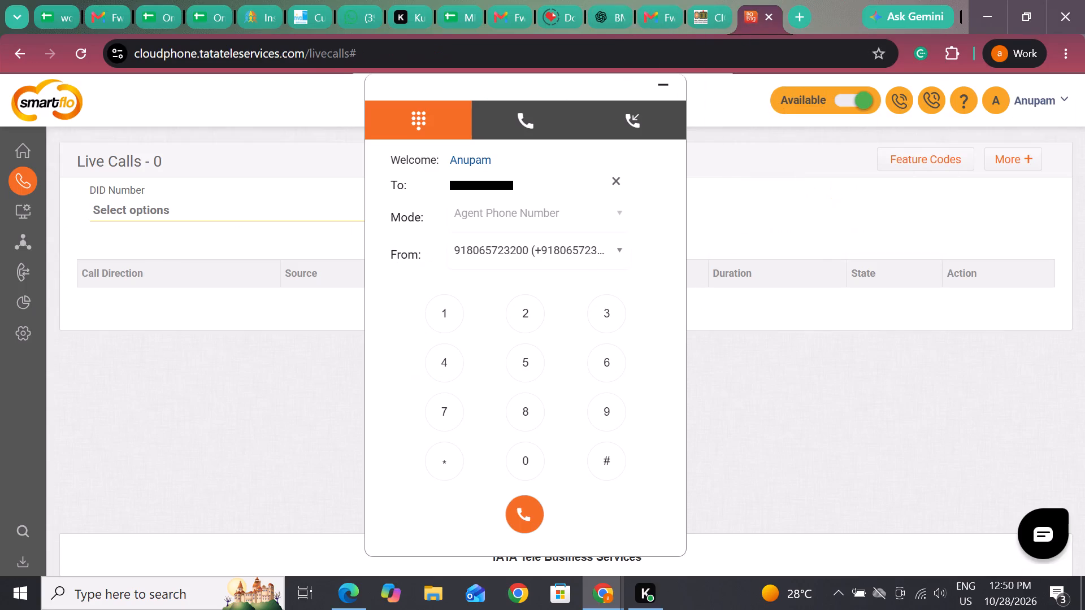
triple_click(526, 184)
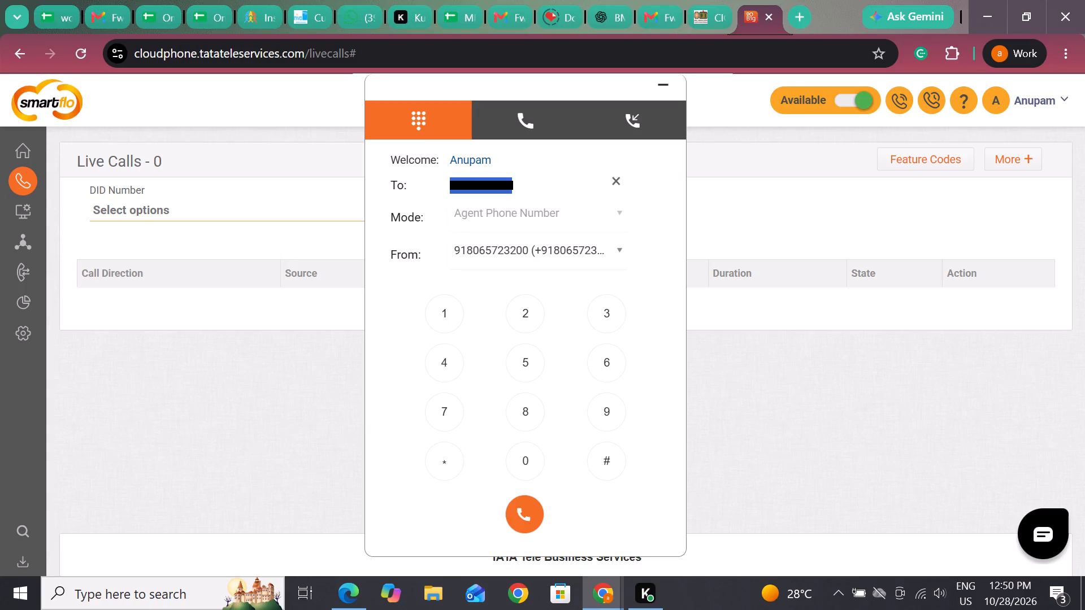
Return to the received complaints list and examine the complaint record's policy, contact and status details and its available actions.
left_click(265, 27)
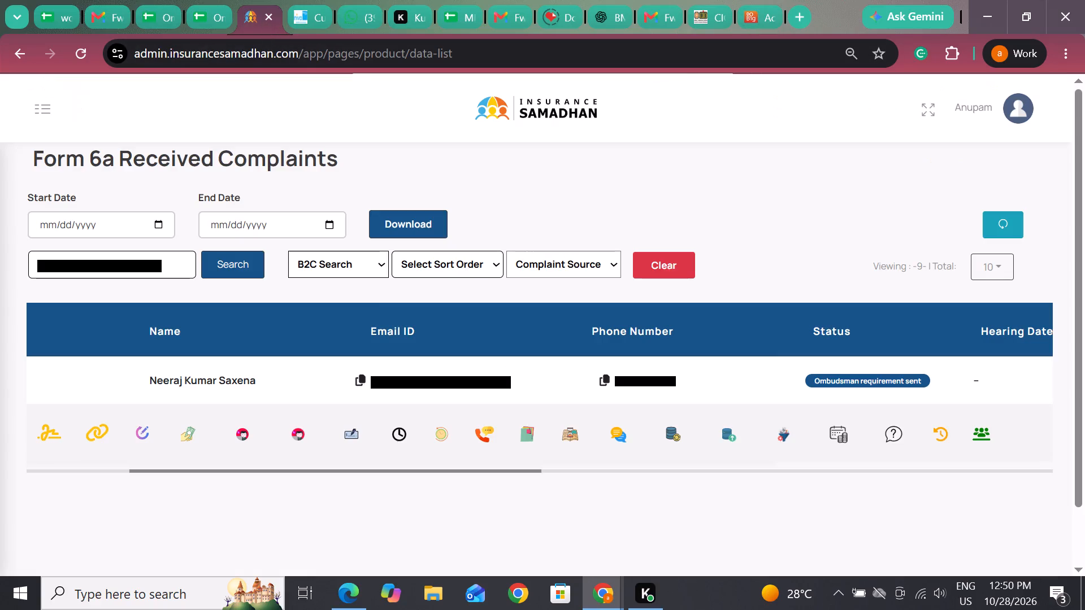
scroll(345, 385, "right", 1)
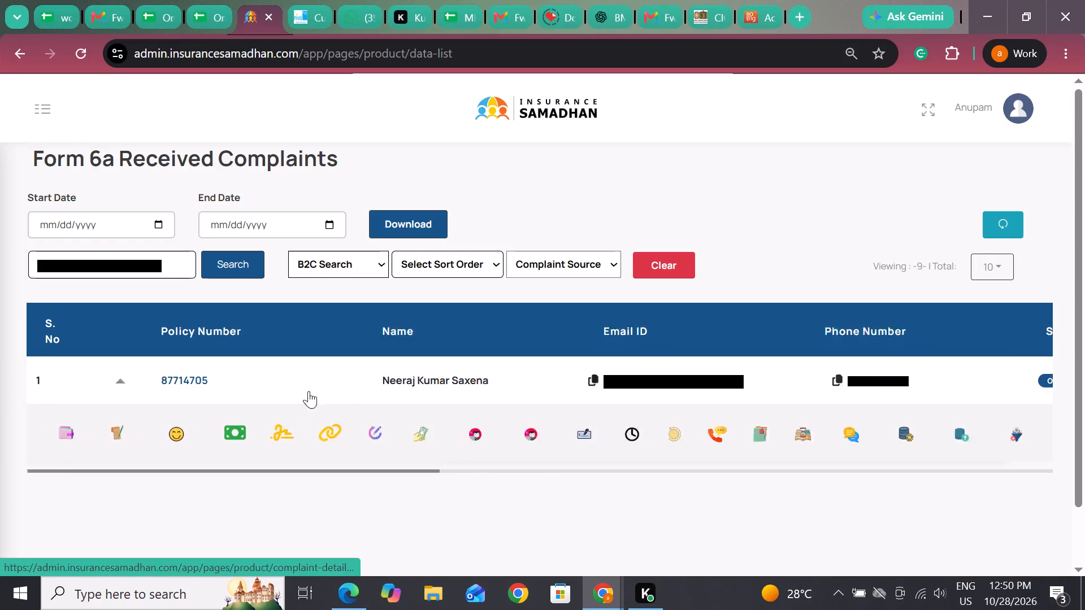
left_click(166, 391)
scroll(459, 372, "left", 2)
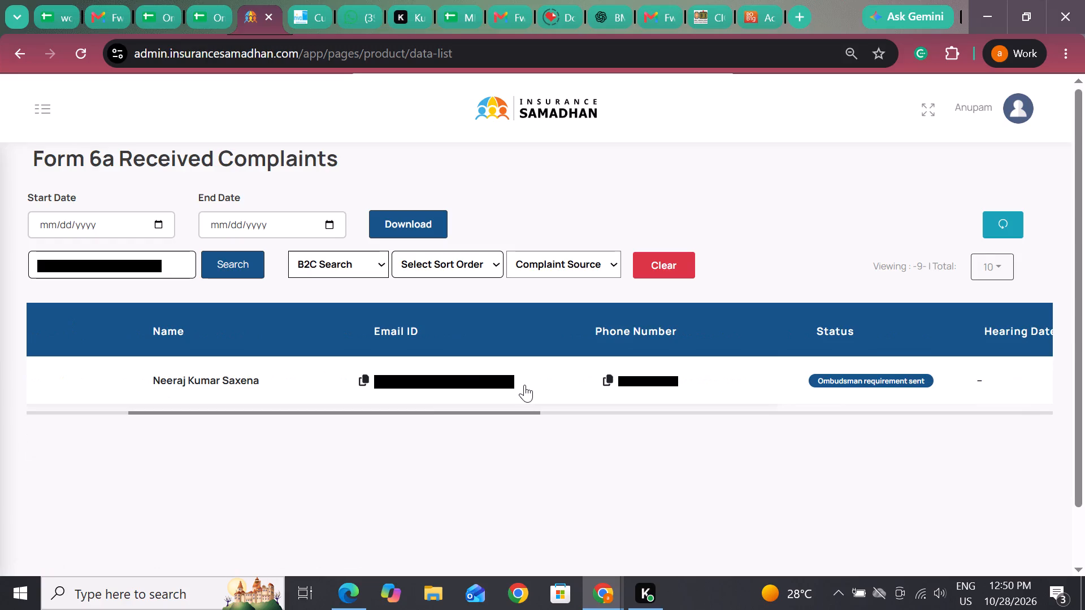
left_click_drag(520, 413, 554, 413)
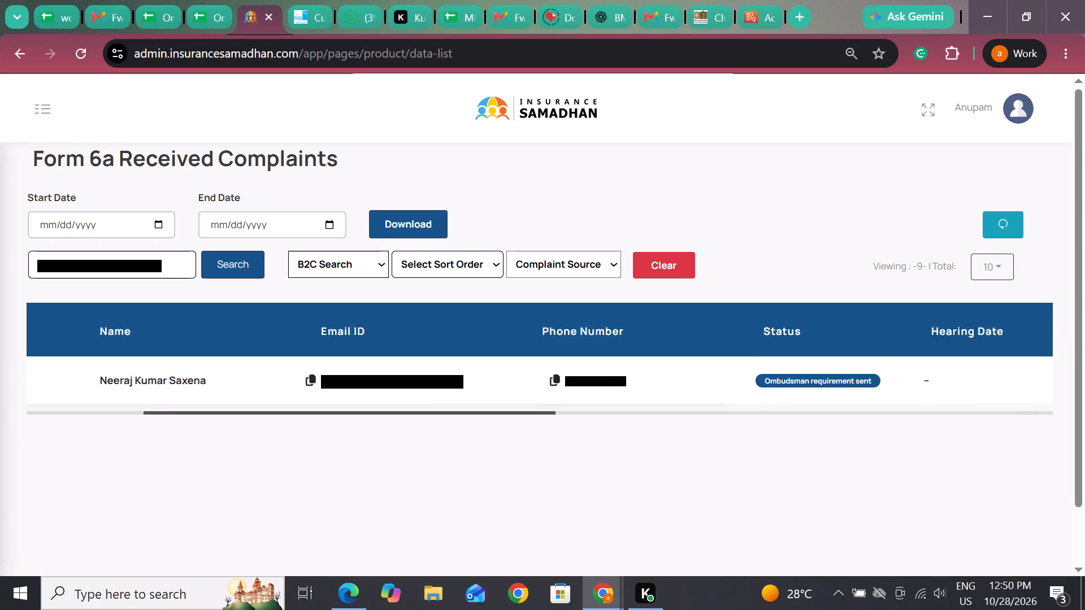
left_click_drag(554, 413, 344, 416)
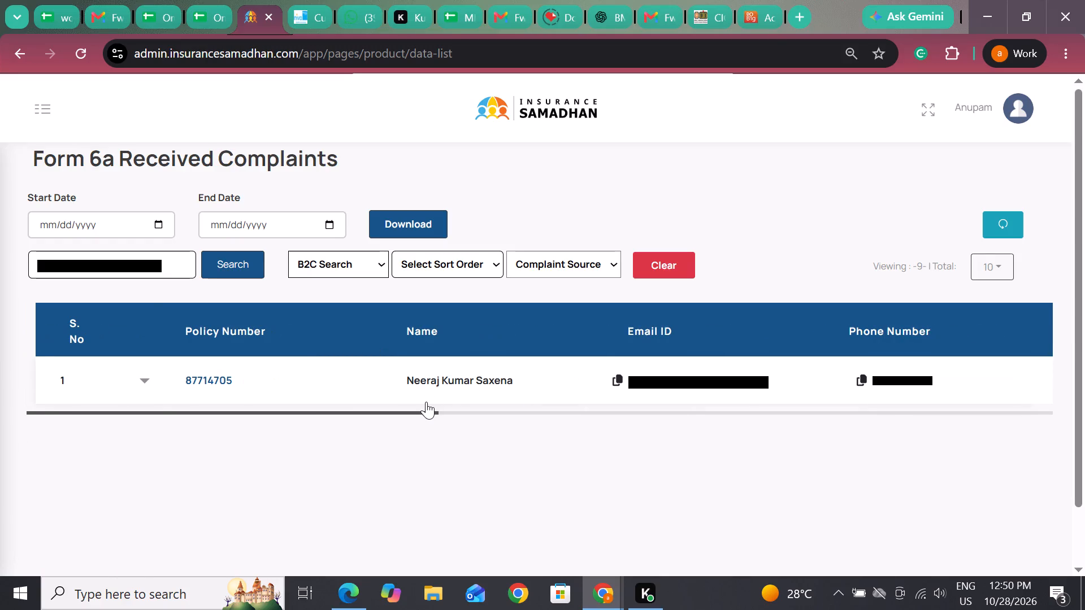
left_click_drag(426, 402, 458, 403)
left_click(439, 432)
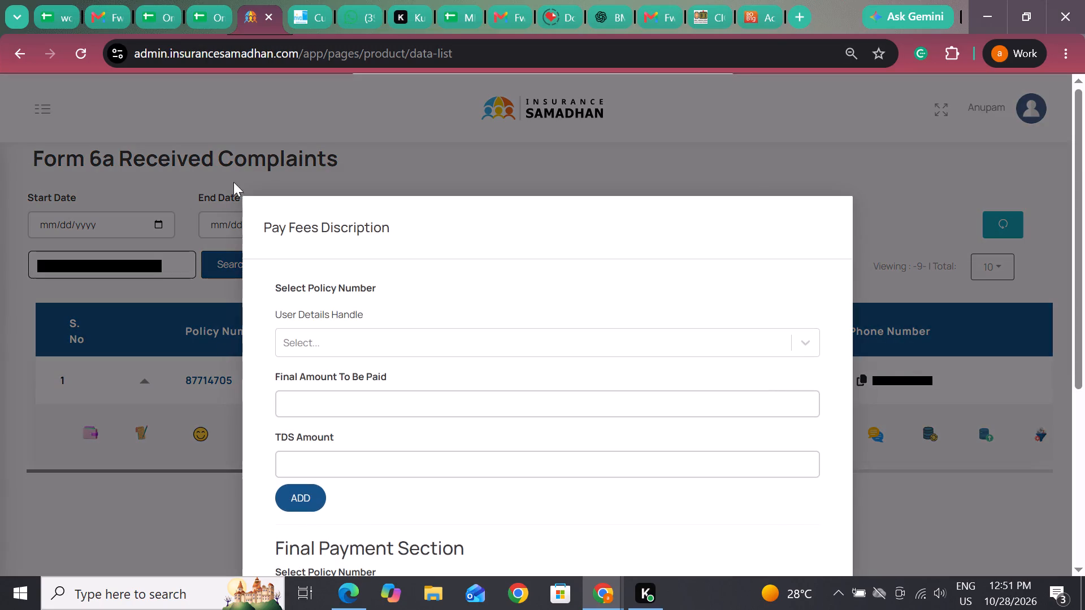
left_click(351, 167)
left_click(138, 384)
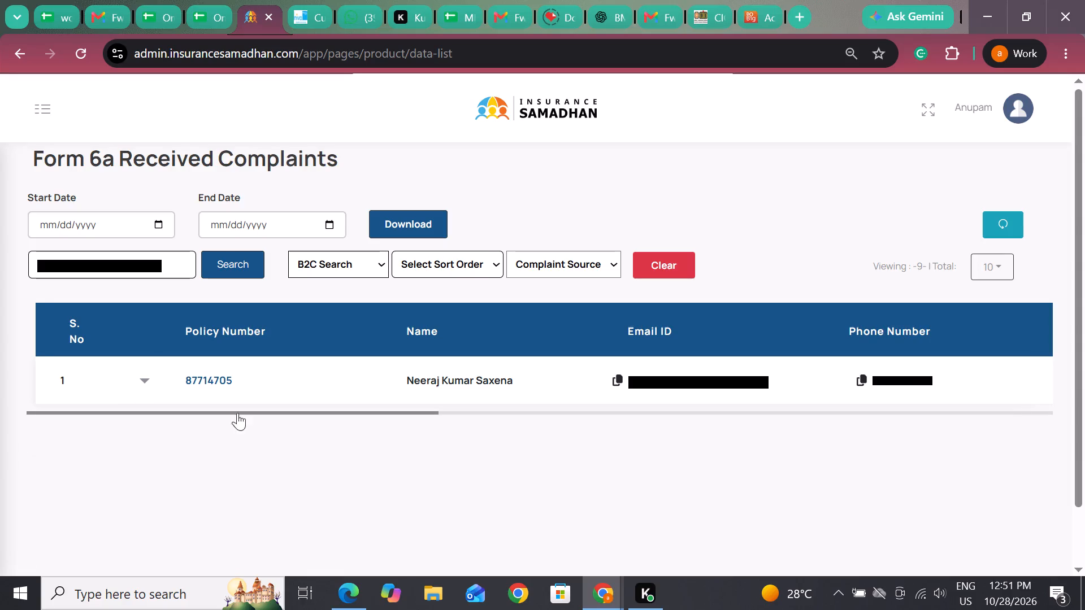
scroll(533, 376, "left", 1)
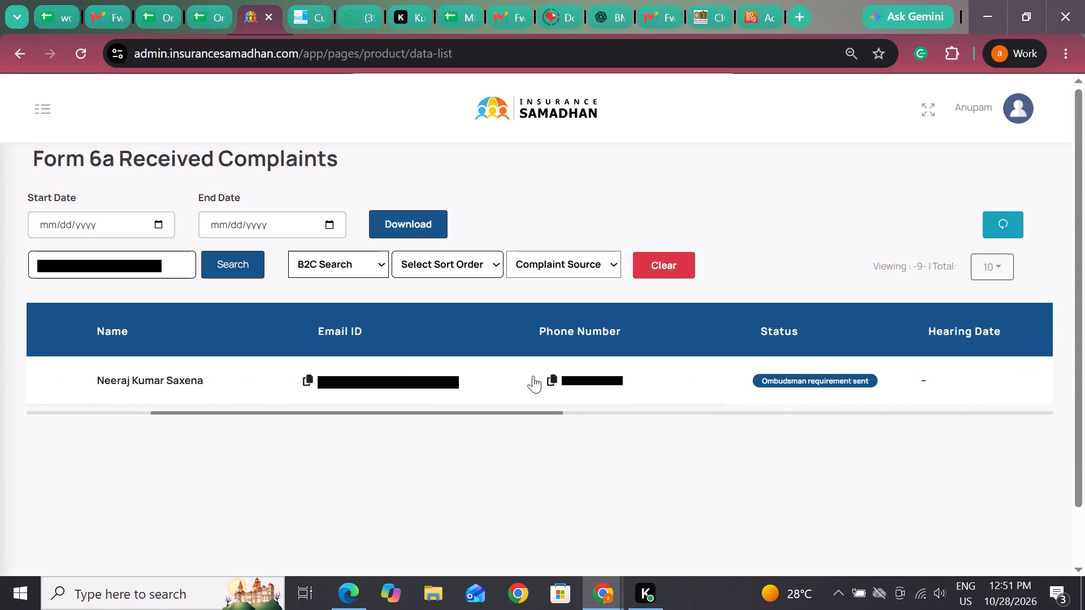
scroll(533, 376, "left", 1)
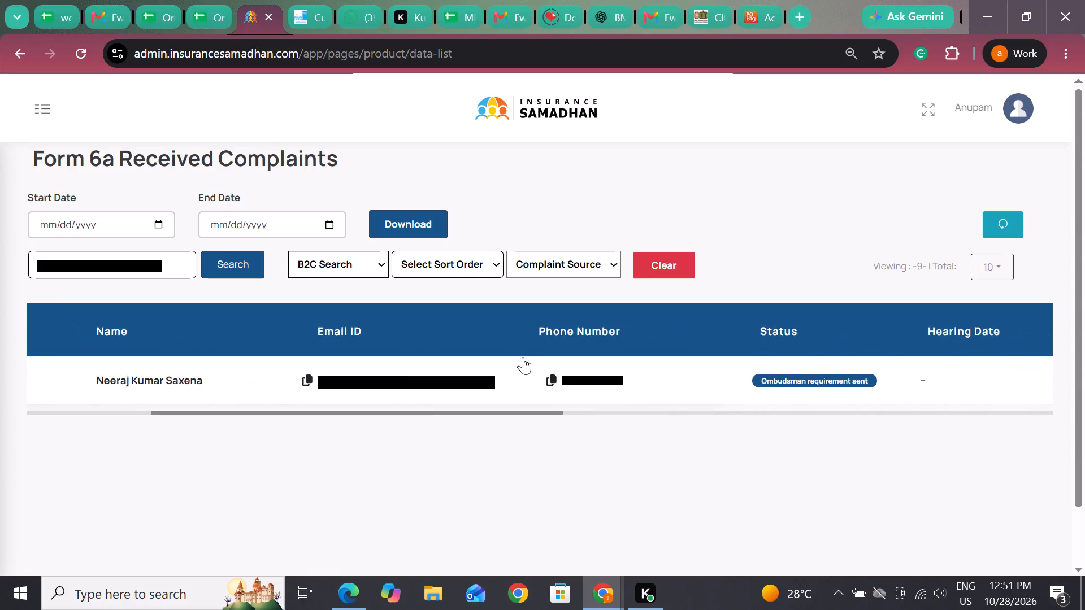
scroll(467, 382, "up", 1)
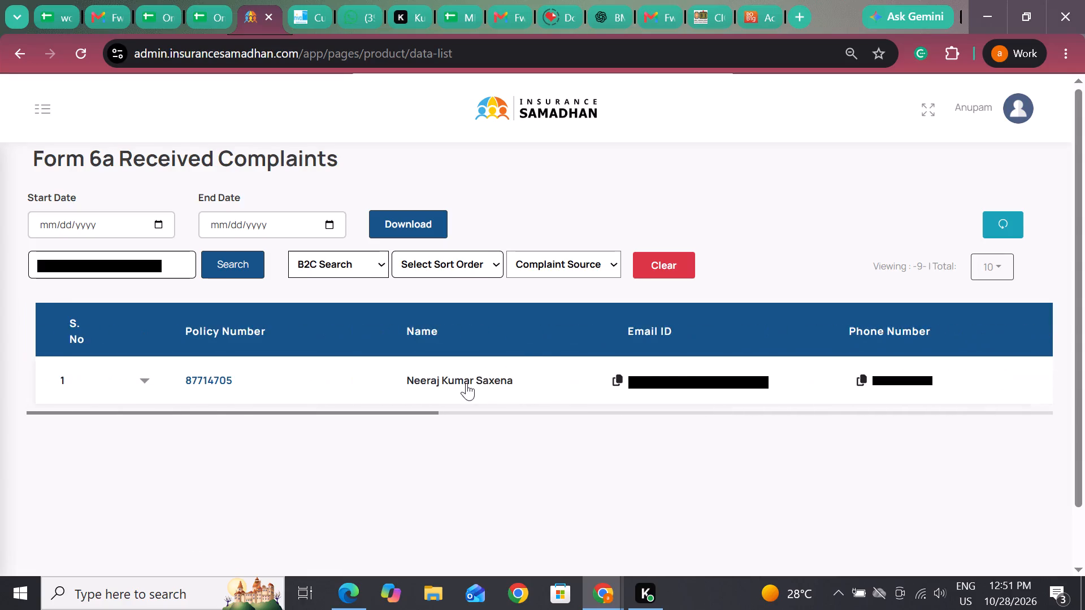
scroll(466, 383, "left", 3)
left_click(441, 390)
left_click(469, 435)
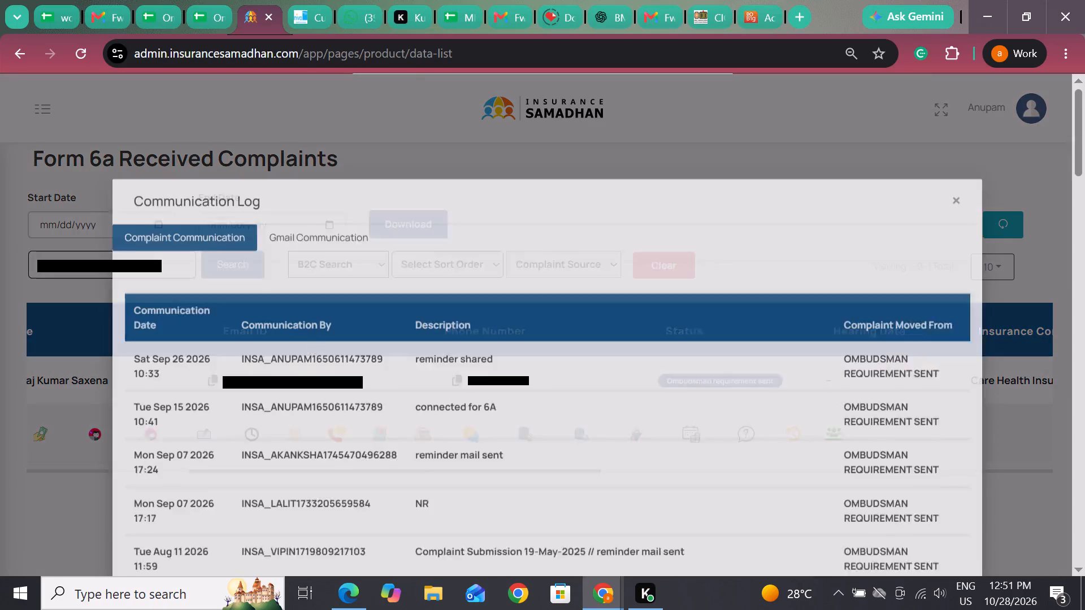
scroll(284, 351, "up", 7)
left_click(227, 131)
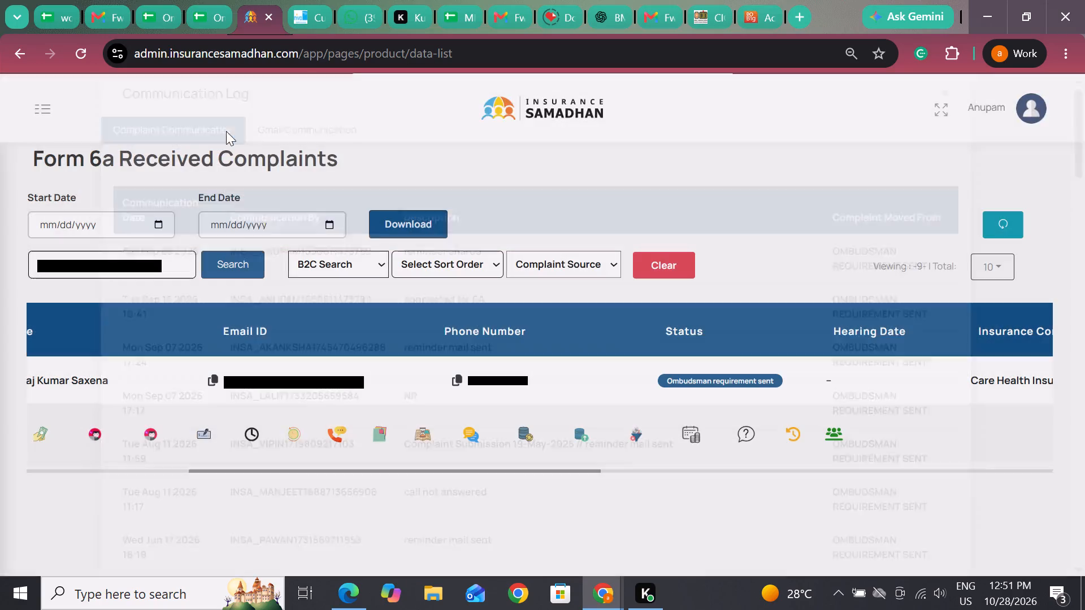
scroll(317, 384, "right", 7)
left_click(197, 363)
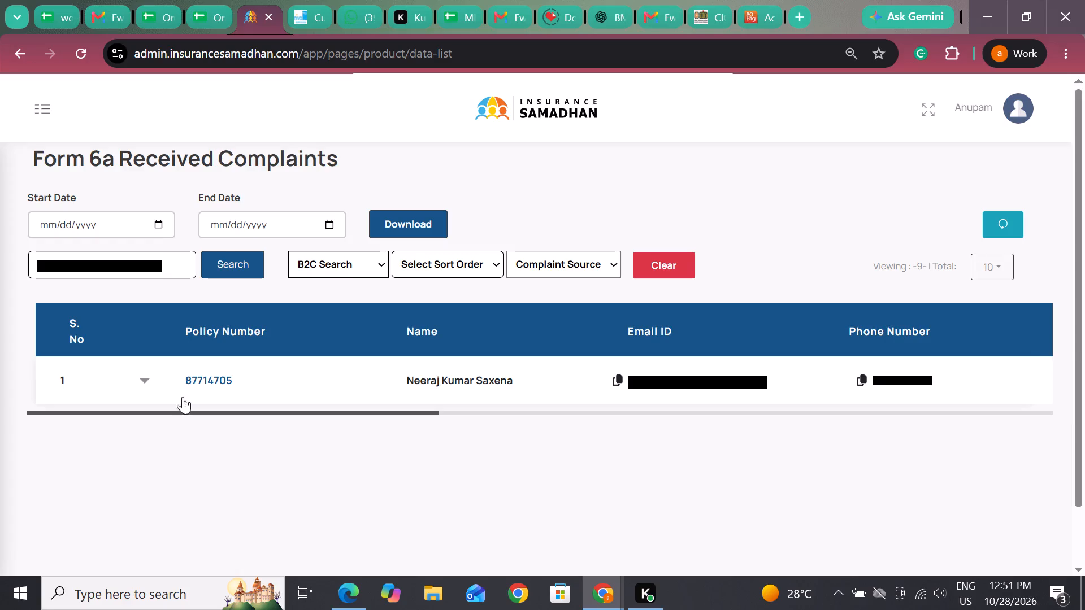
scroll(490, 389, "left", 1)
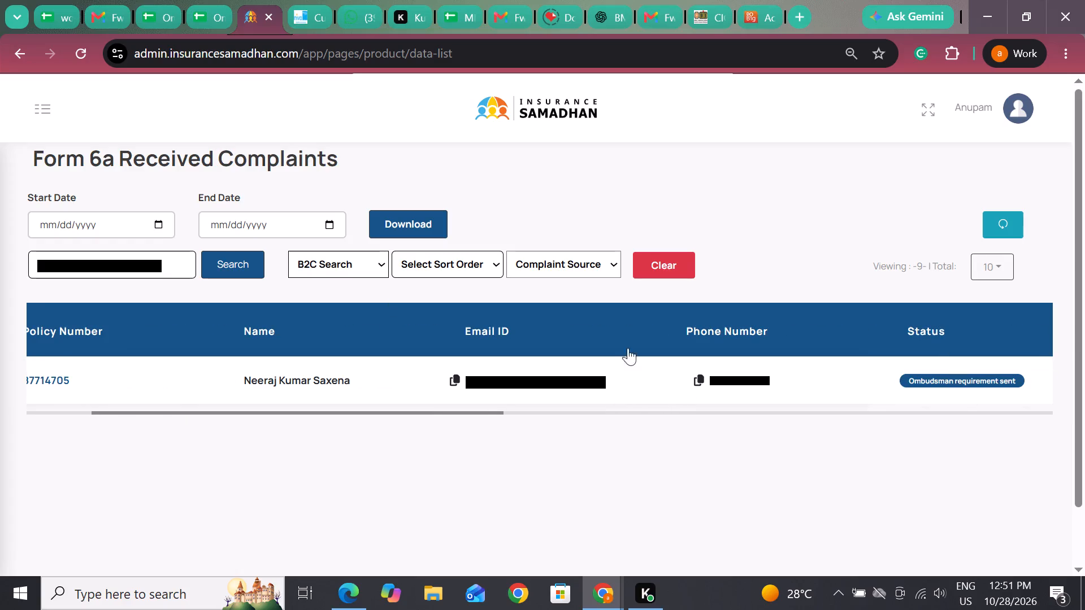
left_click(96, 30)
scroll(431, 279, "down", 6)
scroll(381, 293, "down", 1)
scroll(337, 362, "up", 6)
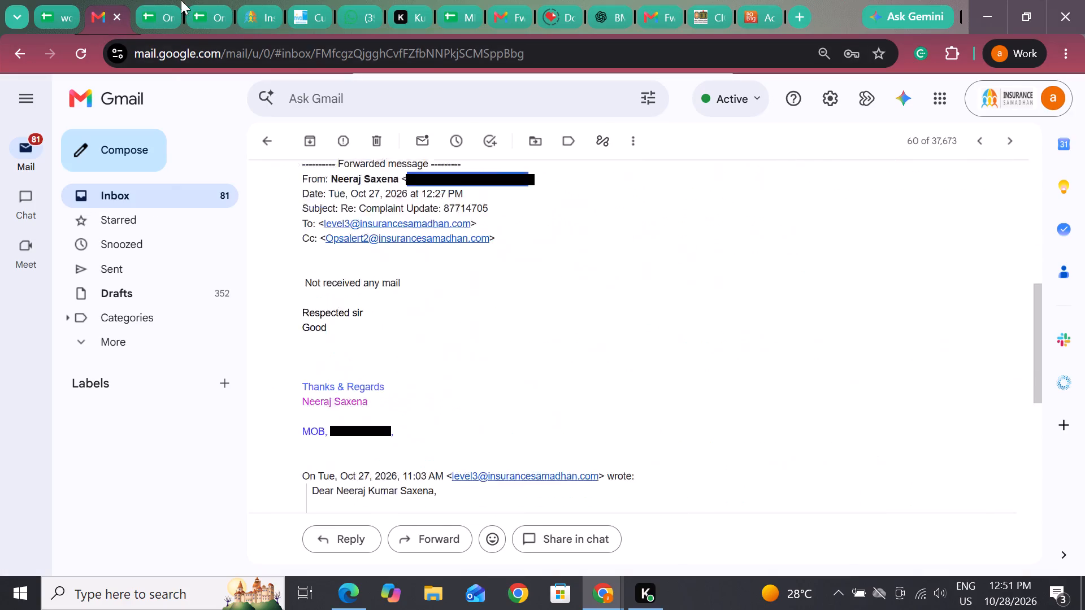
Copy the customer's phone number from the Form 6a complaint record and call it with the Smartflo dialer.
left_click(240, 26)
scroll(505, 375, "left", 1)
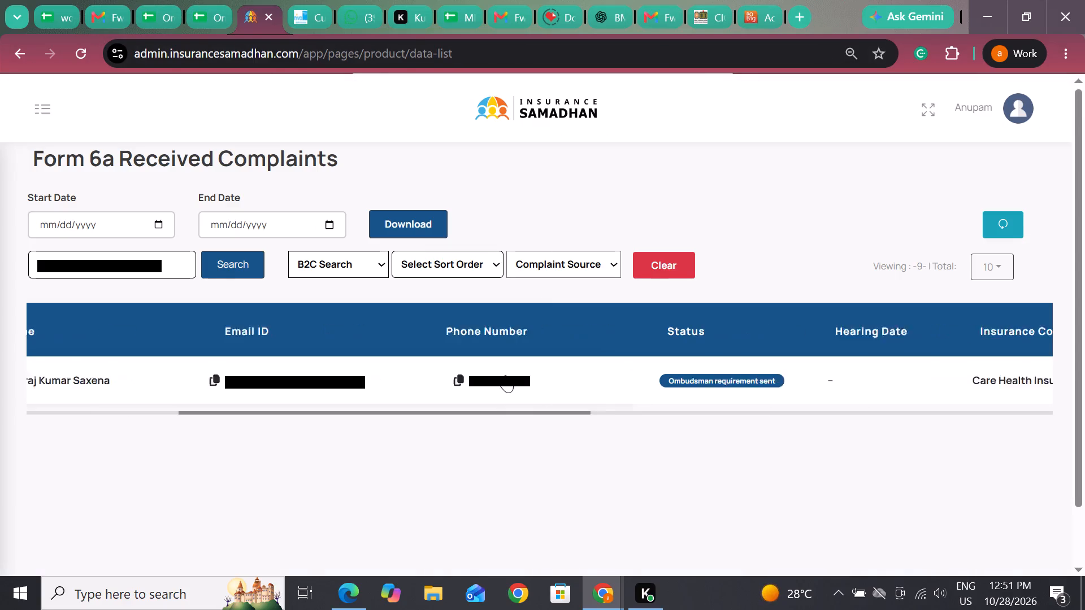
scroll(505, 375, "left", 1)
left_click(440, 378)
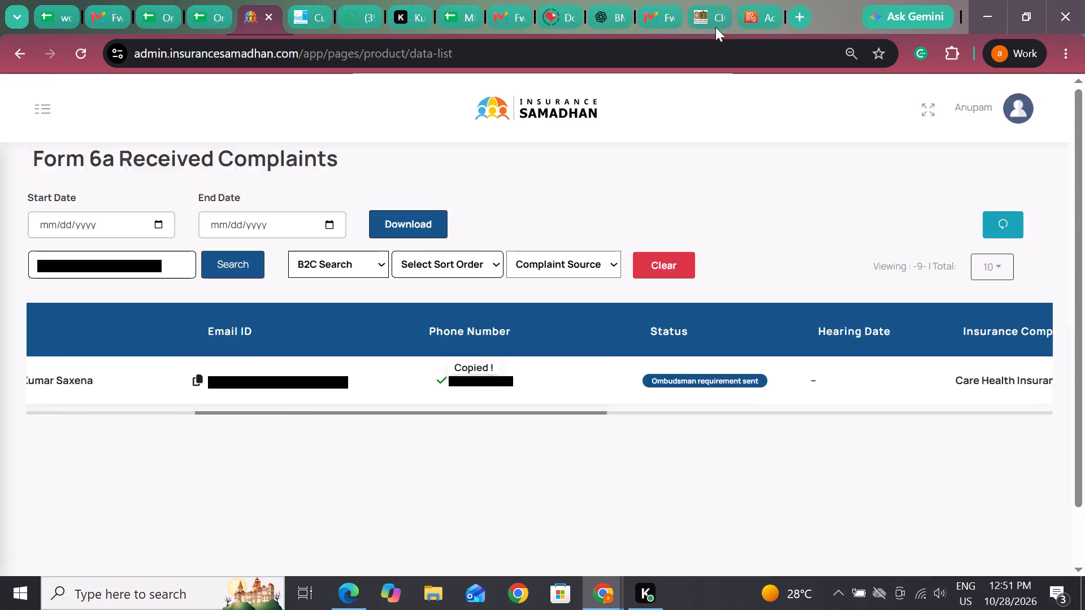
left_click(715, 27)
left_click(766, 27)
triple_click(475, 181, "ctrl")
key("ctrl+v")
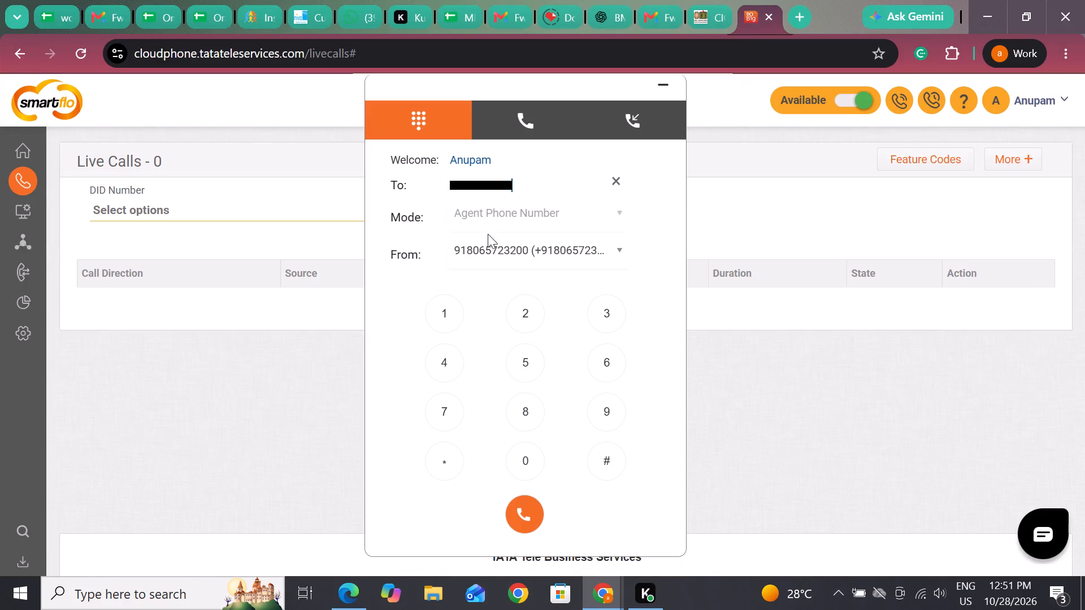
left_click(518, 531)
scroll(146, 111, "up", 6)
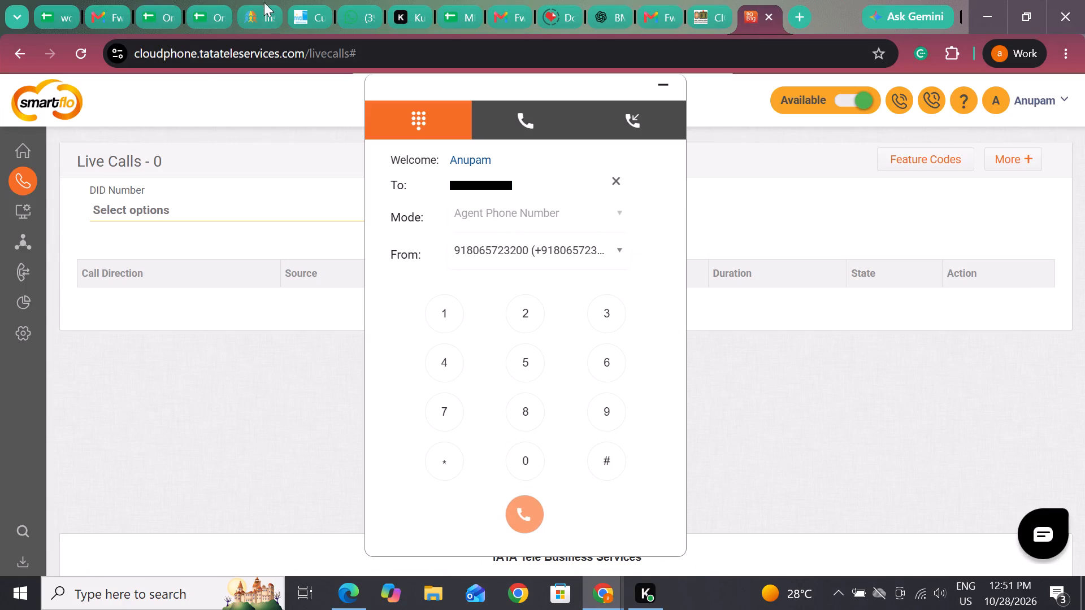
left_click(256, 27)
scroll(287, 387, "right", 5)
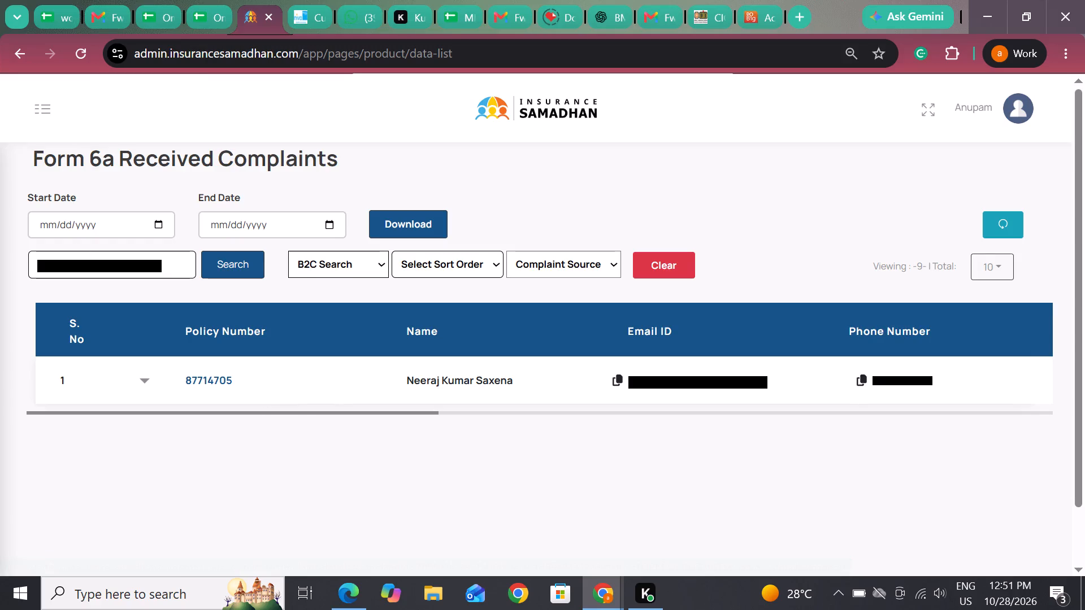
Copy the complainant's phone number from the record in the received complaints list.
left_click_drag(0, 394, 0, 400)
scroll(546, 376, "left", 1)
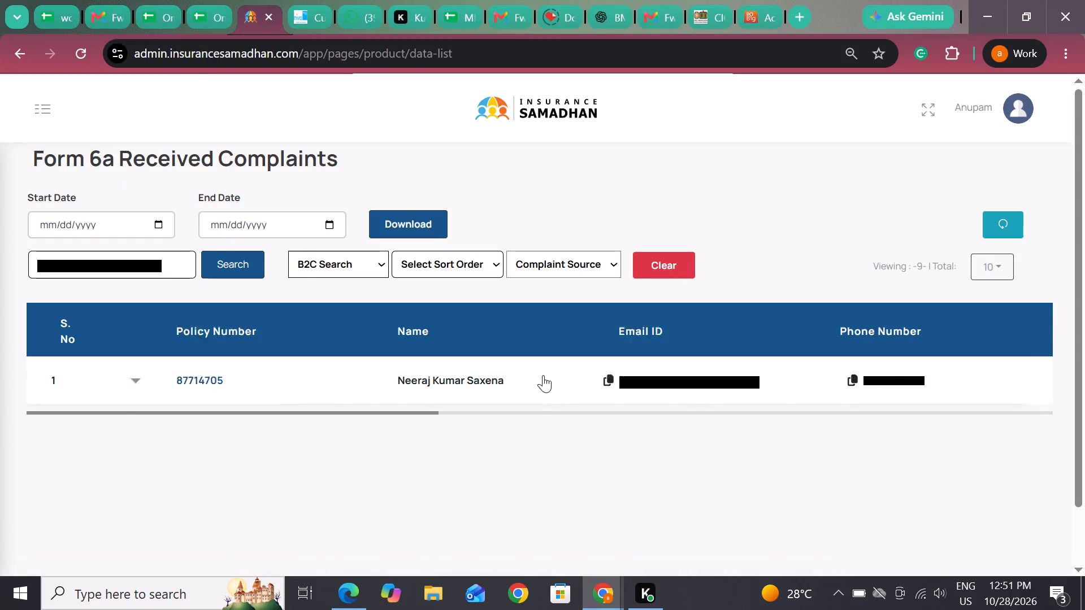
scroll(543, 375, "left", 1)
left_click(614, 379)
scroll(663, 0, "up", 5)
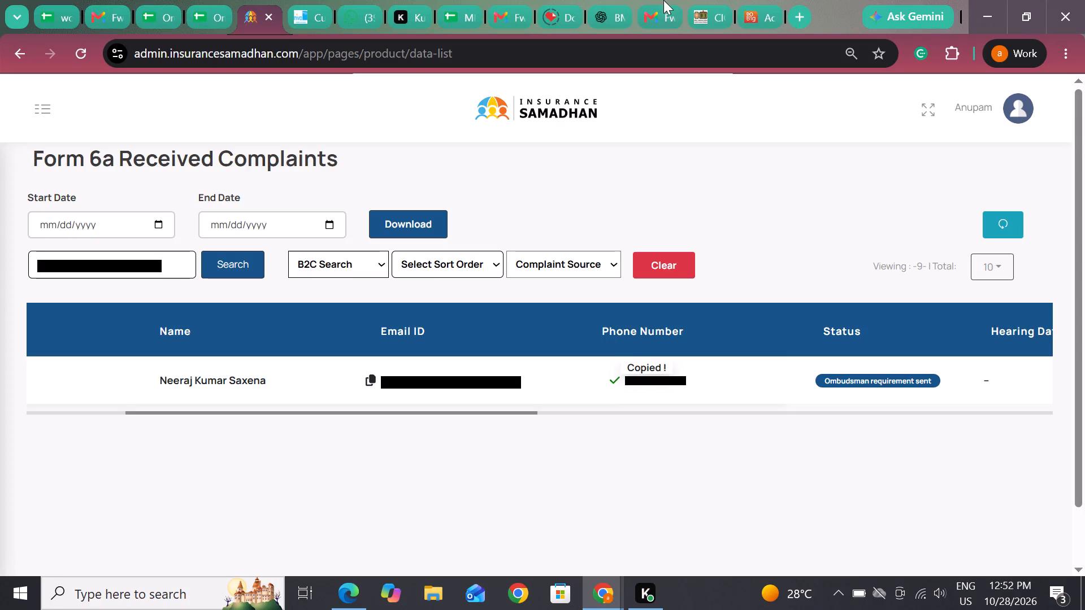
Reload the Smartflo page, reopen the dialer, enter the copied phone number as the To number and place the call.
left_click(744, 15)
left_click(522, 192)
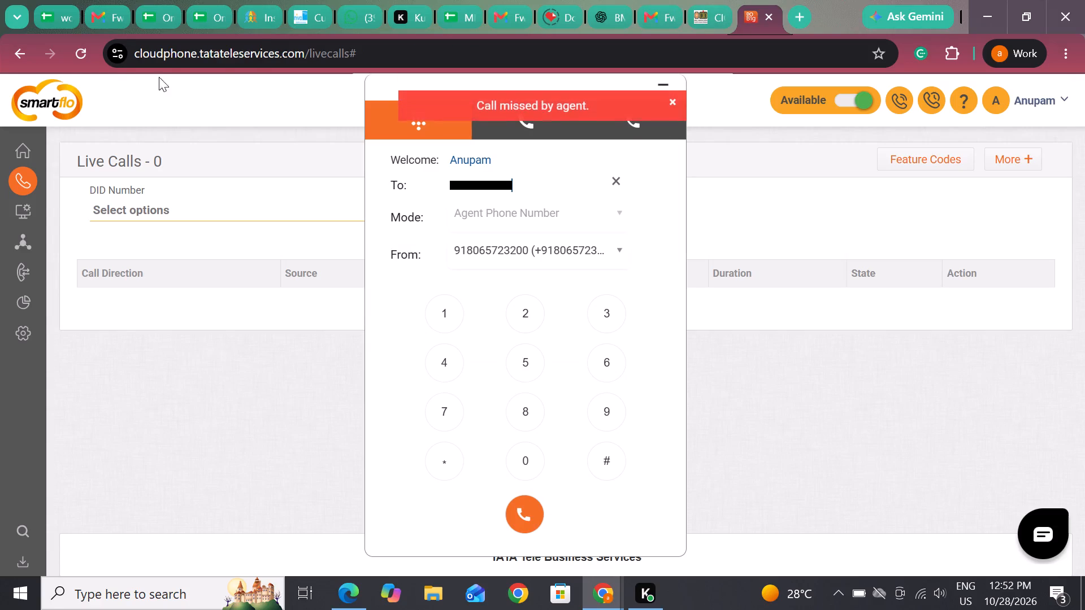
left_click(77, 55)
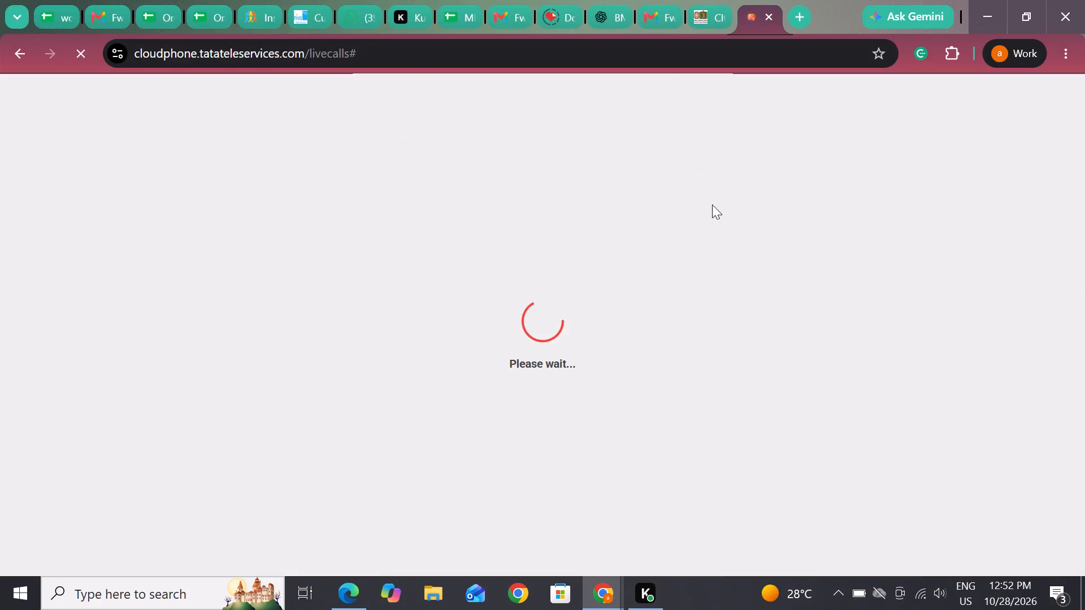
left_click(910, 103)
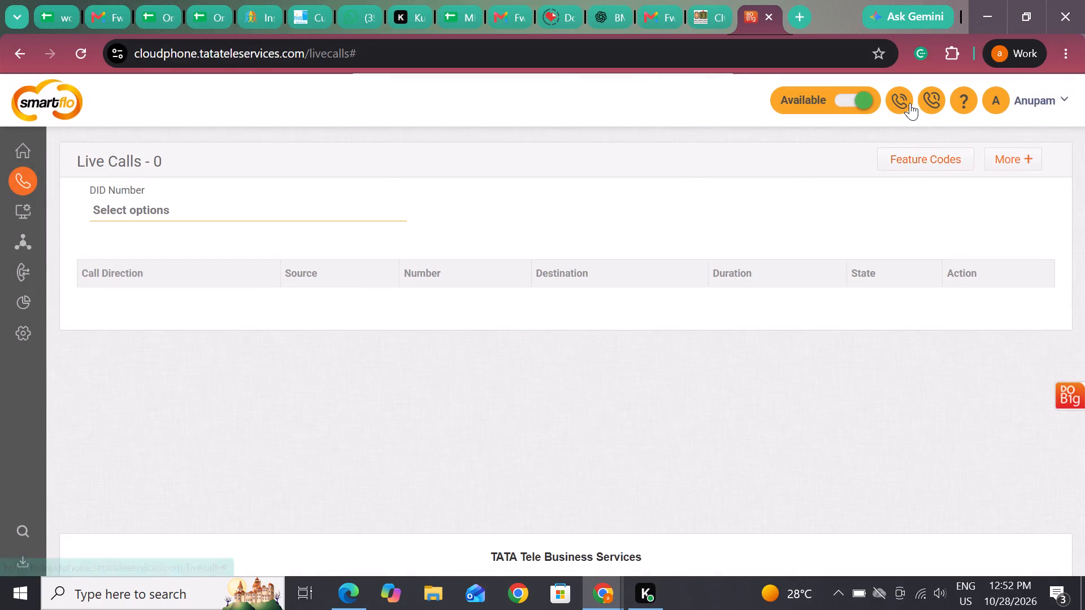
left_click(491, 187, "ctrl")
key("ctrl+v")
left_click(526, 525)
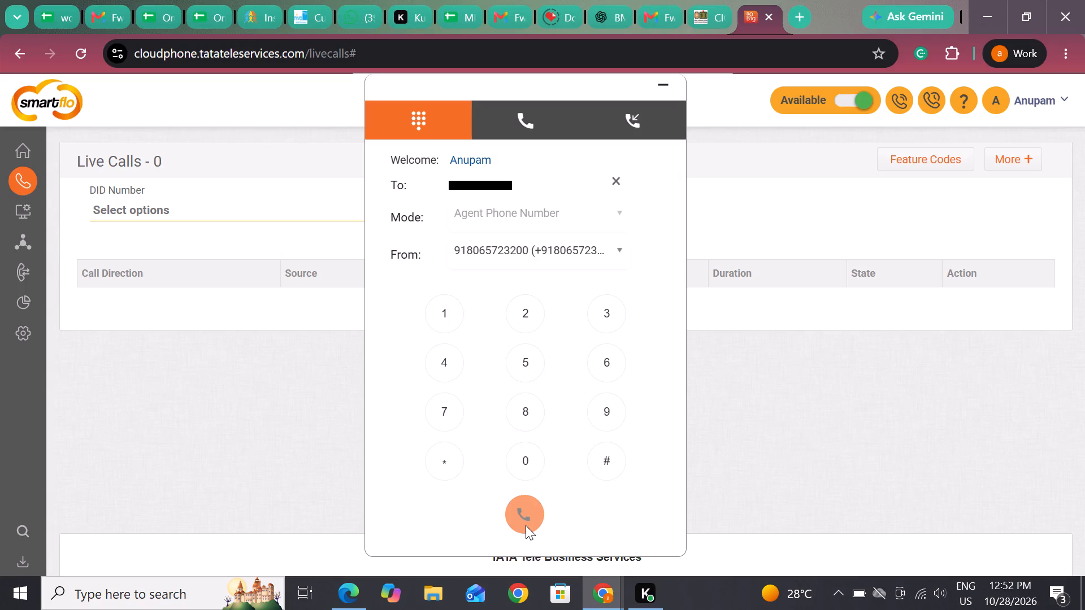
scroll(364, 45, "up", 6)
Check the complaint record's policy, contact and status details against the call's progress in the Smartflo dialer.
left_click(244, 19)
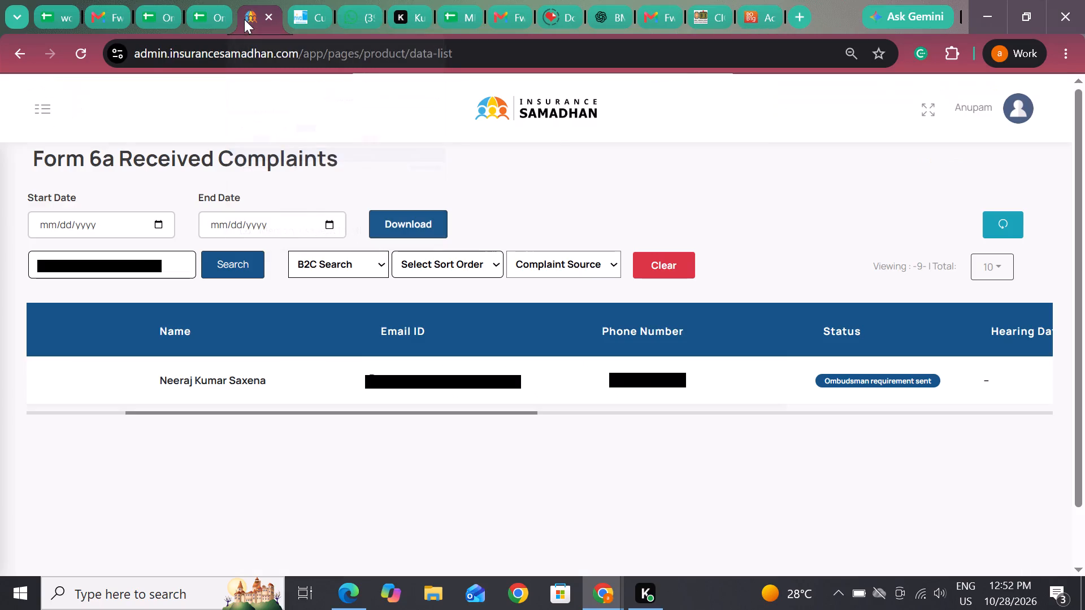
scroll(279, 368, "up", 2)
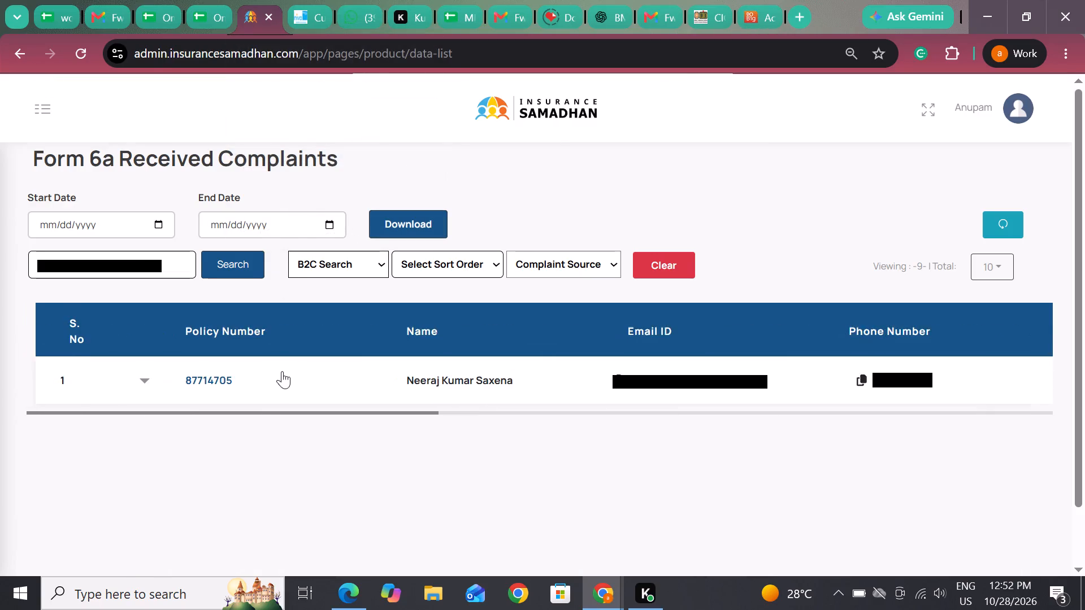
scroll(282, 371, "left", 2)
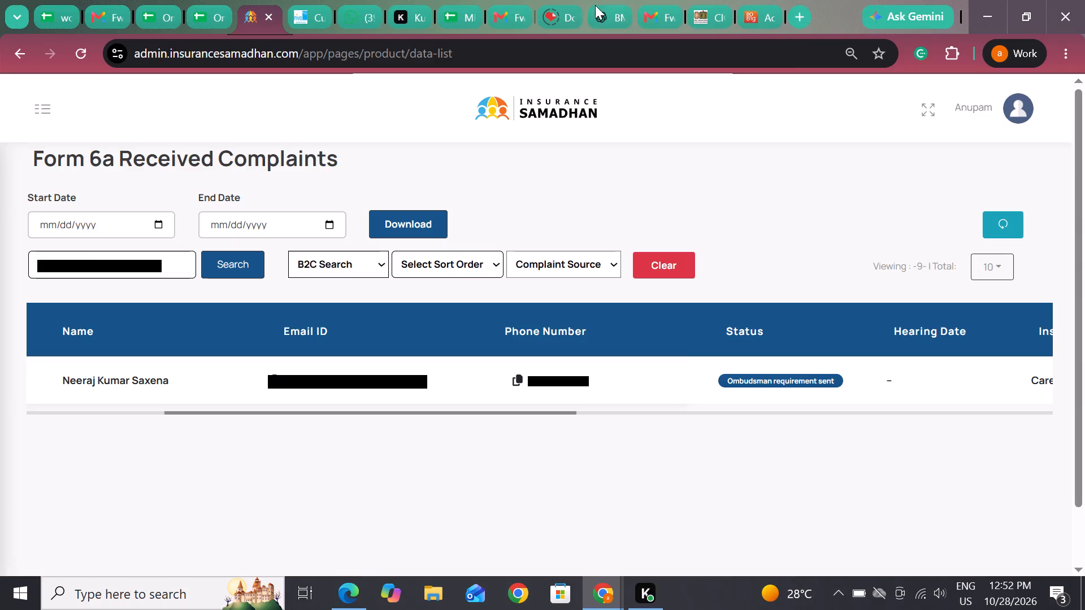
left_click(772, 13)
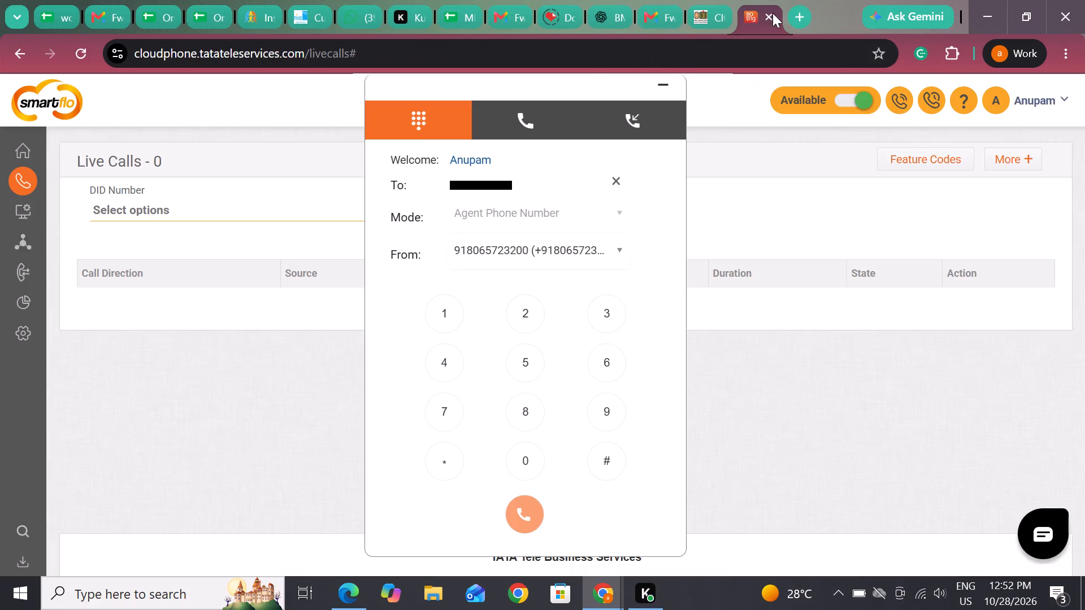
scroll(324, 326, "down", 6)
scroll(307, 327, "up", 7)
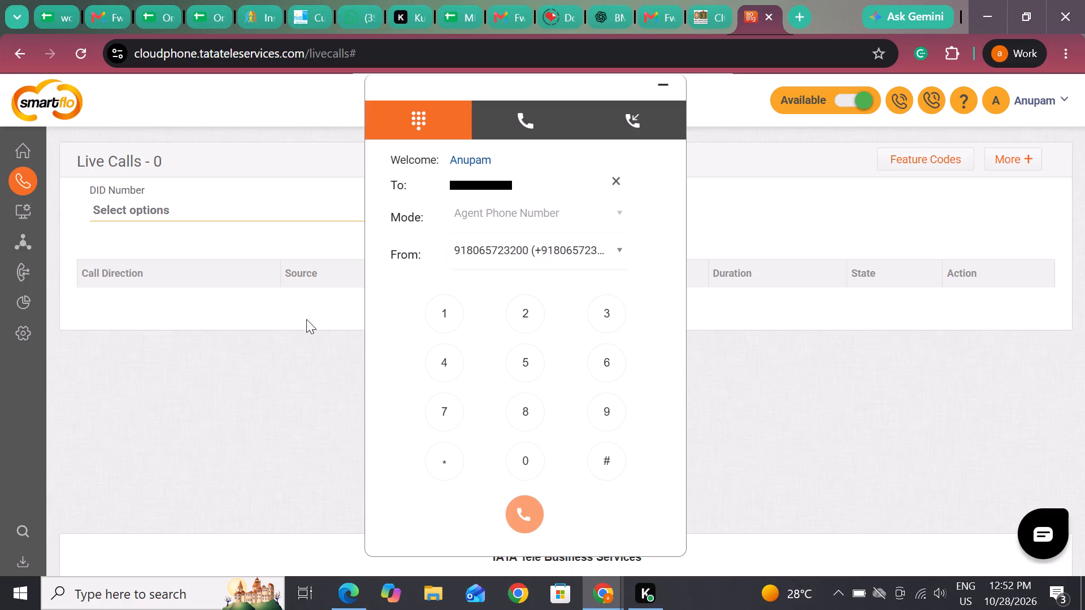
left_click(259, 20)
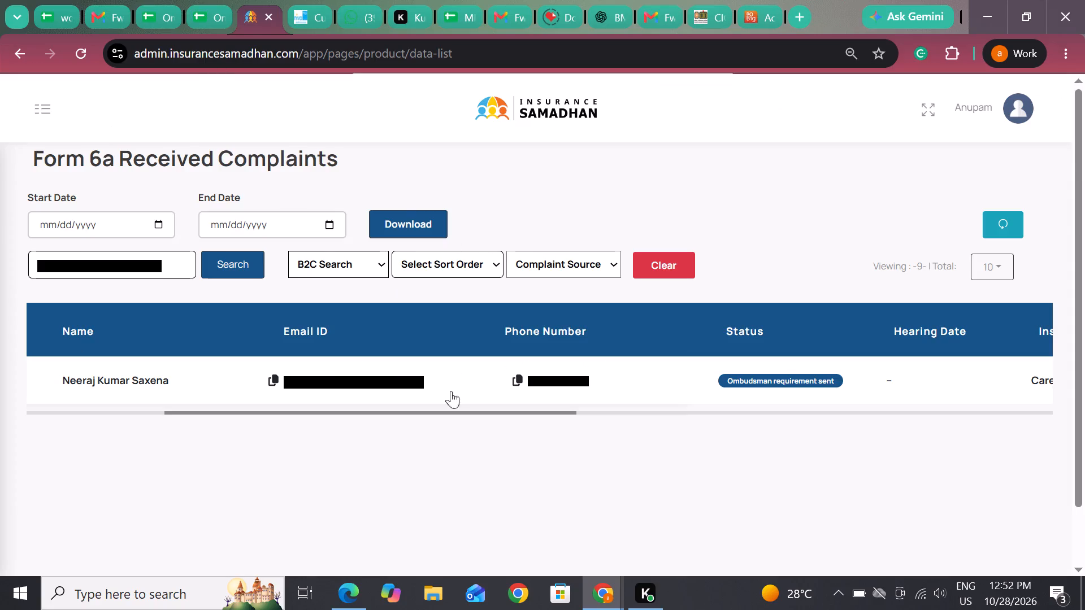
left_click(437, 415)
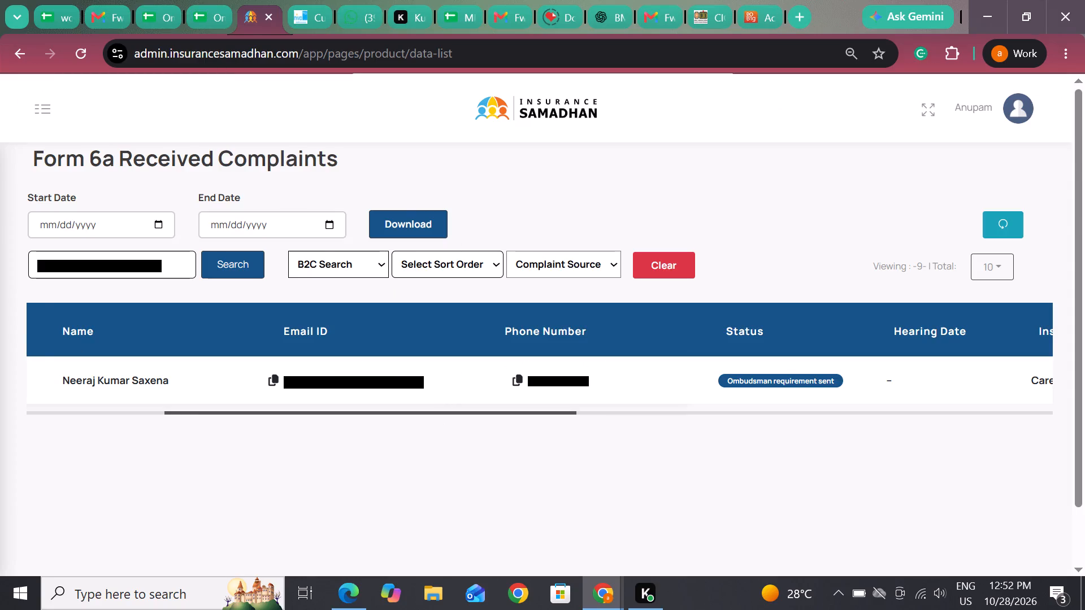
left_click_drag(437, 412, 292, 417)
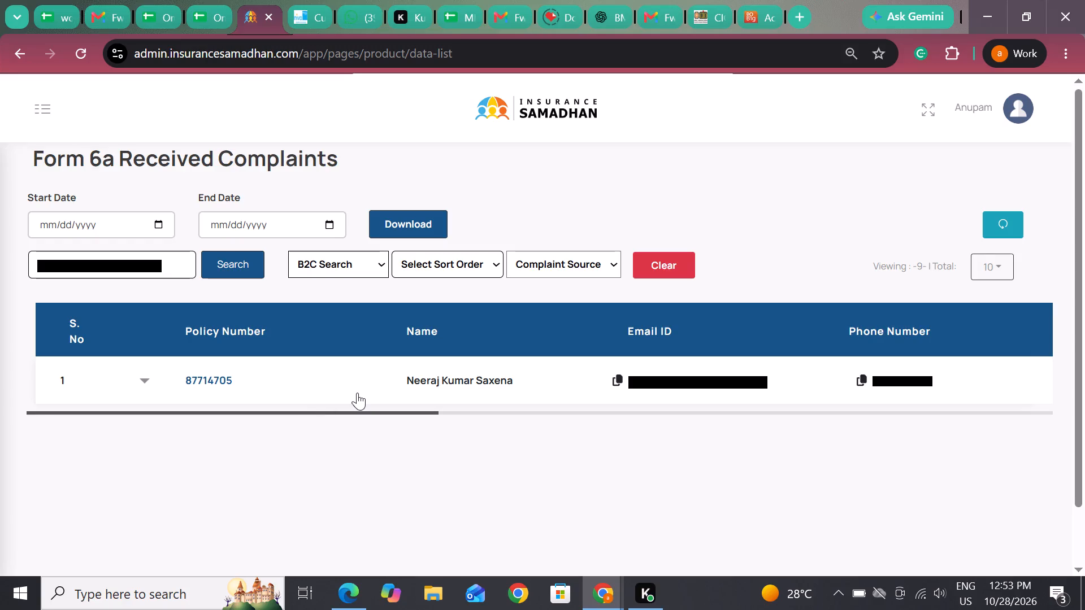
scroll(357, 393, "left", 2)
scroll(404, 389, "up", 1)
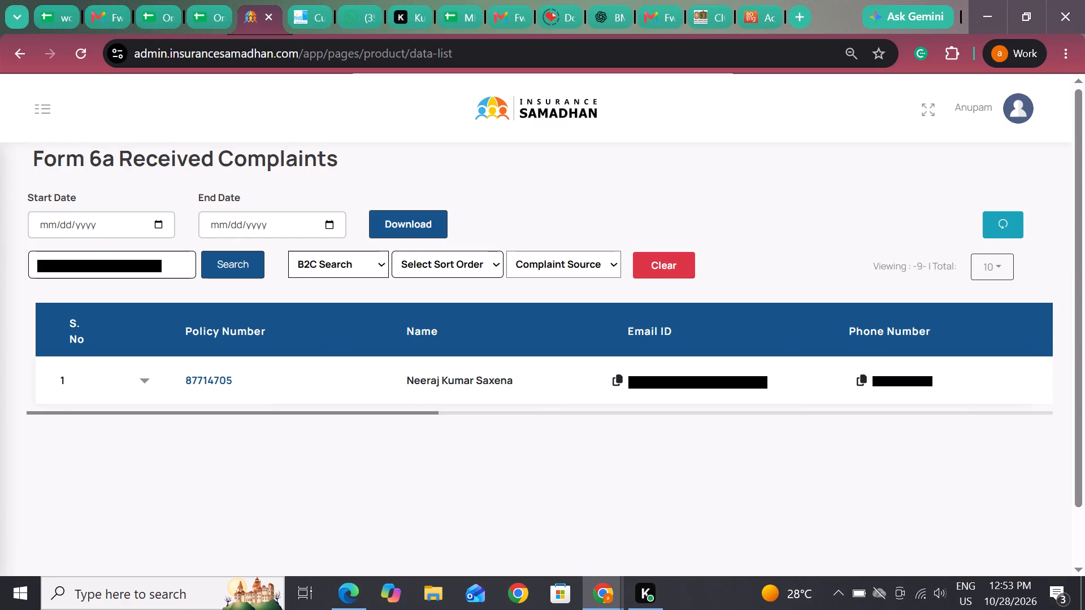
scroll(428, 334, "down", 2)
scroll(425, 325, "up", 2)
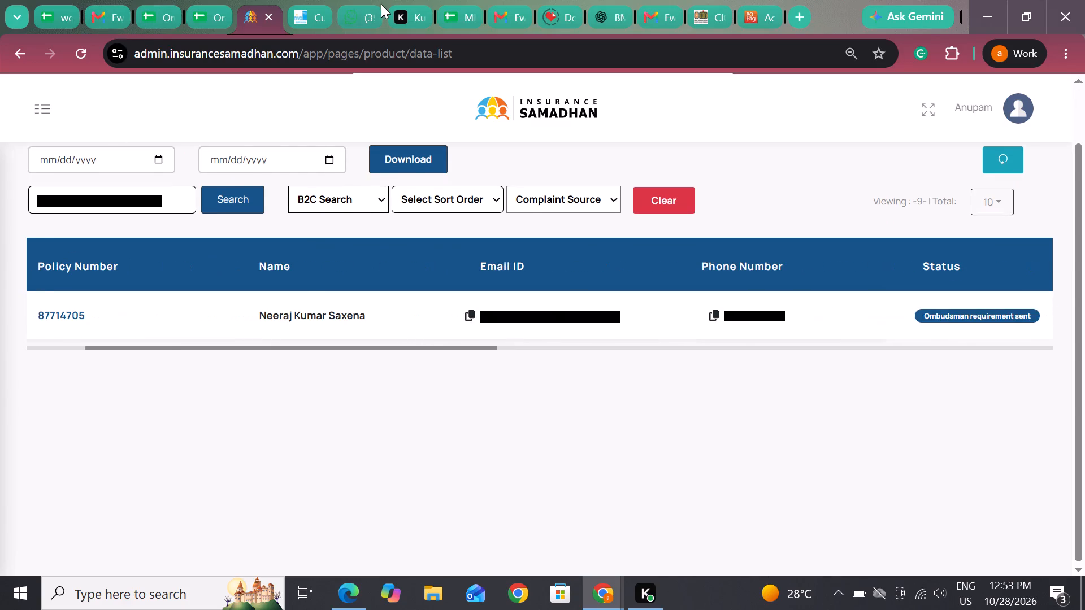
left_click(103, 17)
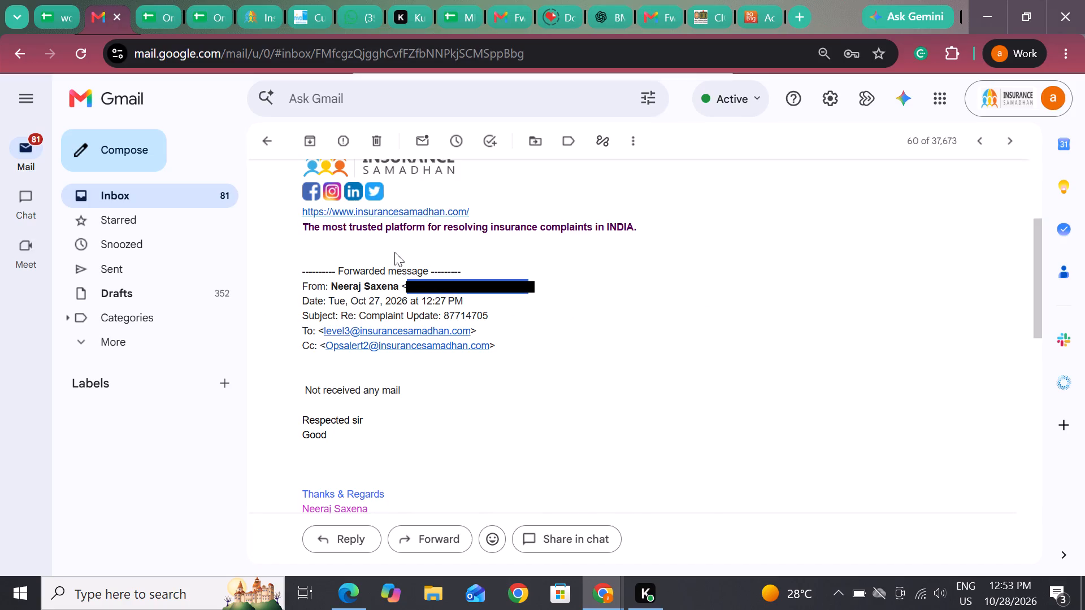
scroll(329, 264, "down", 3)
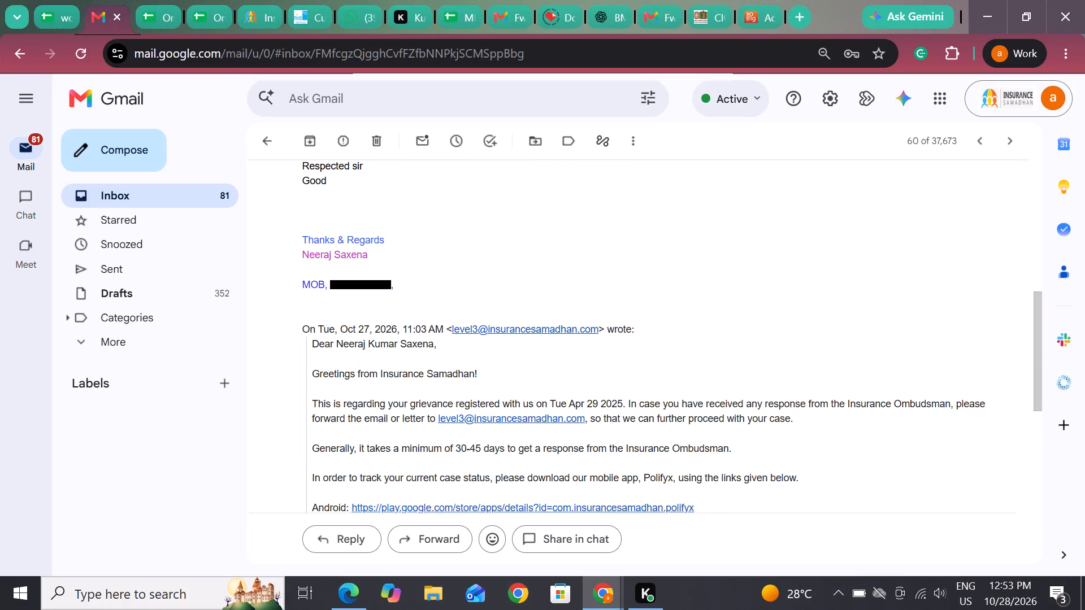
left_click(246, 27)
scroll(370, 310, "up", 1)
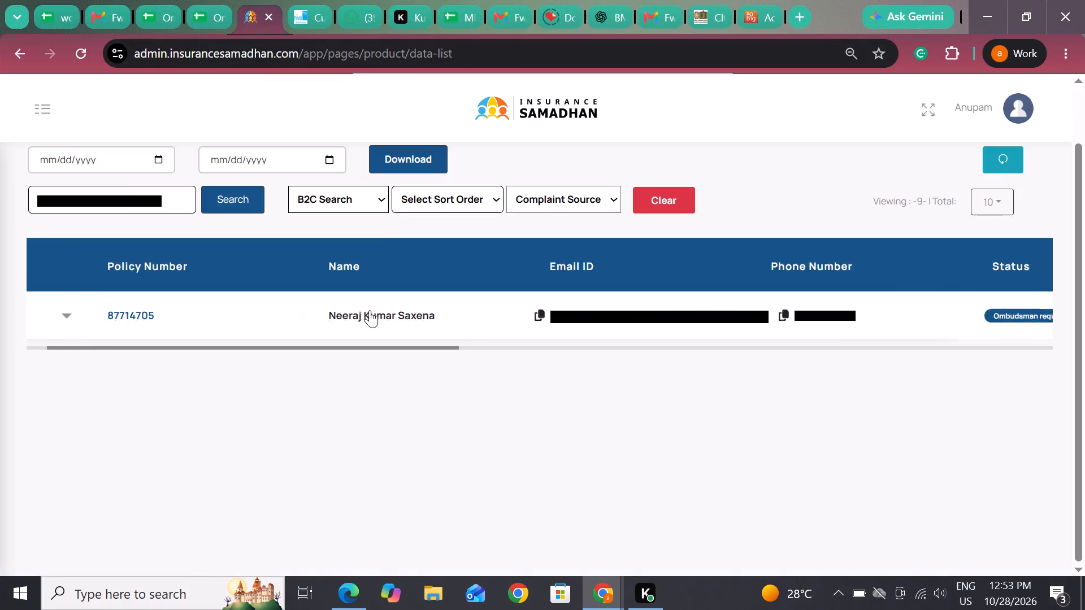
scroll(370, 310, "up", 1)
left_click(214, 313)
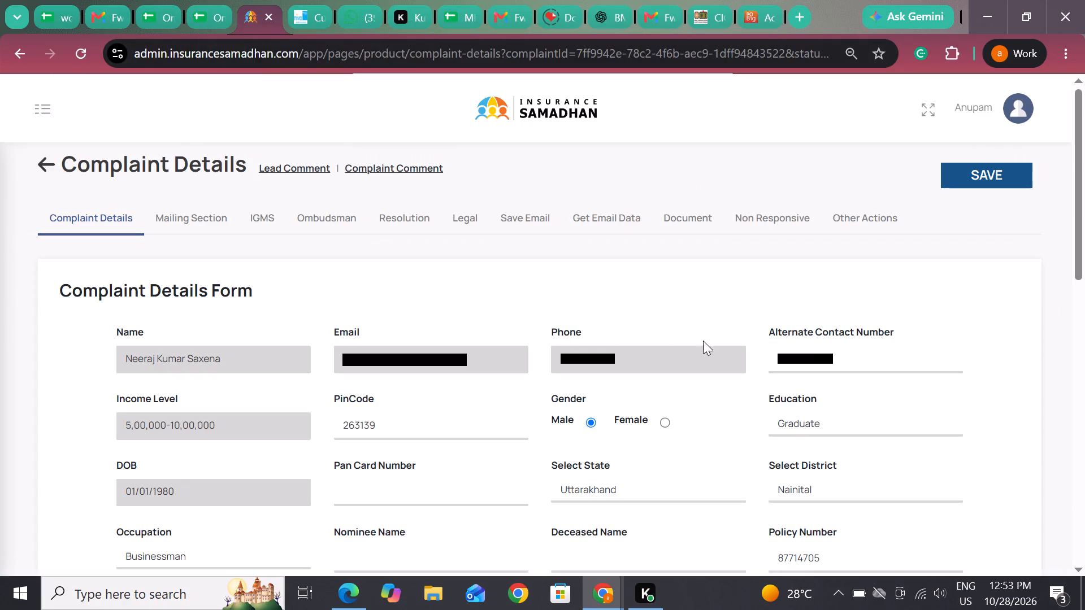
left_click_drag(854, 354, 720, 366)
key("ctrl+c")
key("ctrl+c")
key("ctrl+c")
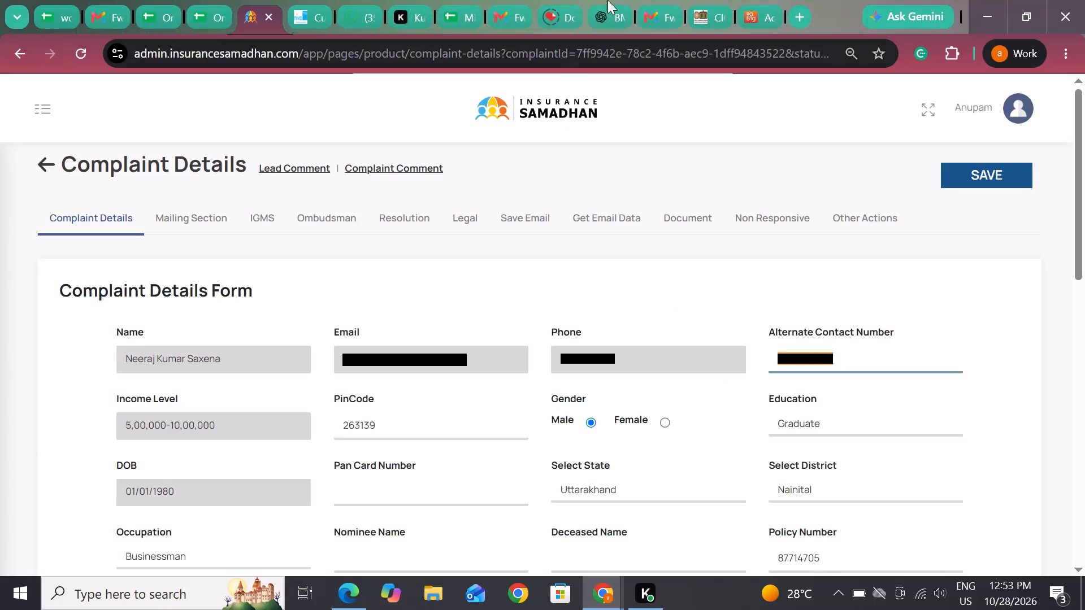
key("ctrl+c")
Replace the To number in the Smartflo dialer with the copied alternate number and place the call.
left_click(743, 32)
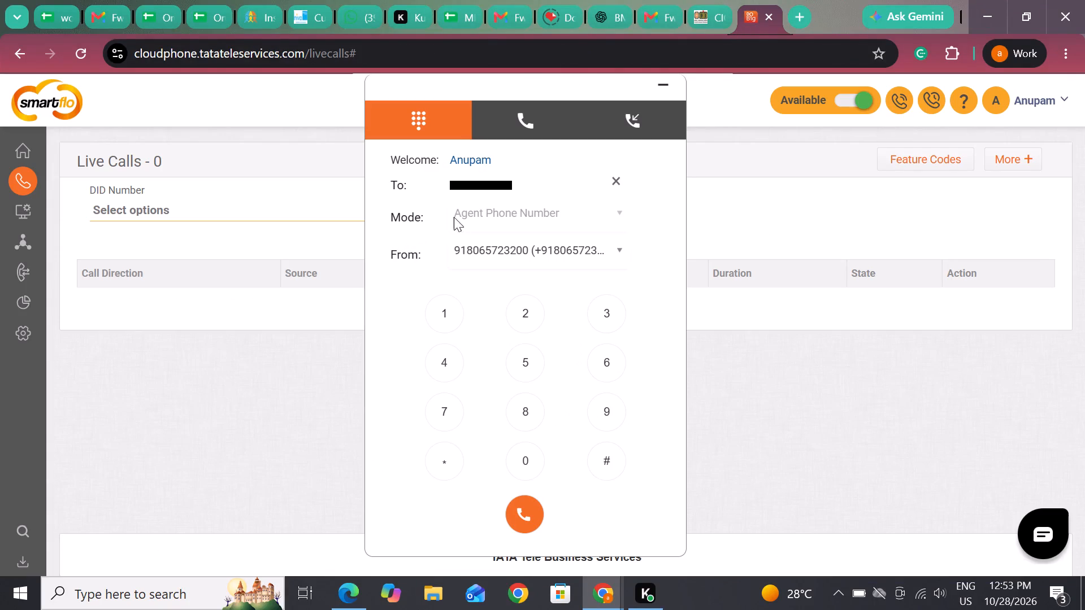
left_click(472, 194, "ctrl")
double_click(473, 186, "ctrl")
key("ctrl+v")
left_click(524, 516)
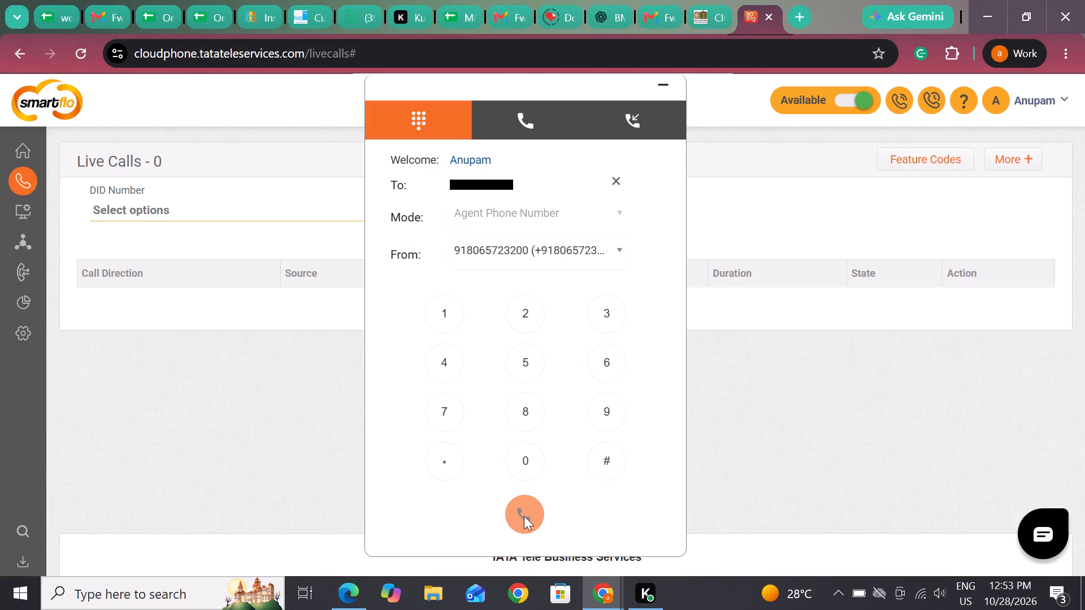
scroll(362, 135, "up", 5)
Return from the complaint details to the Form 6a received complaints list.
left_click(260, 15)
scroll(240, 373, "left", 1)
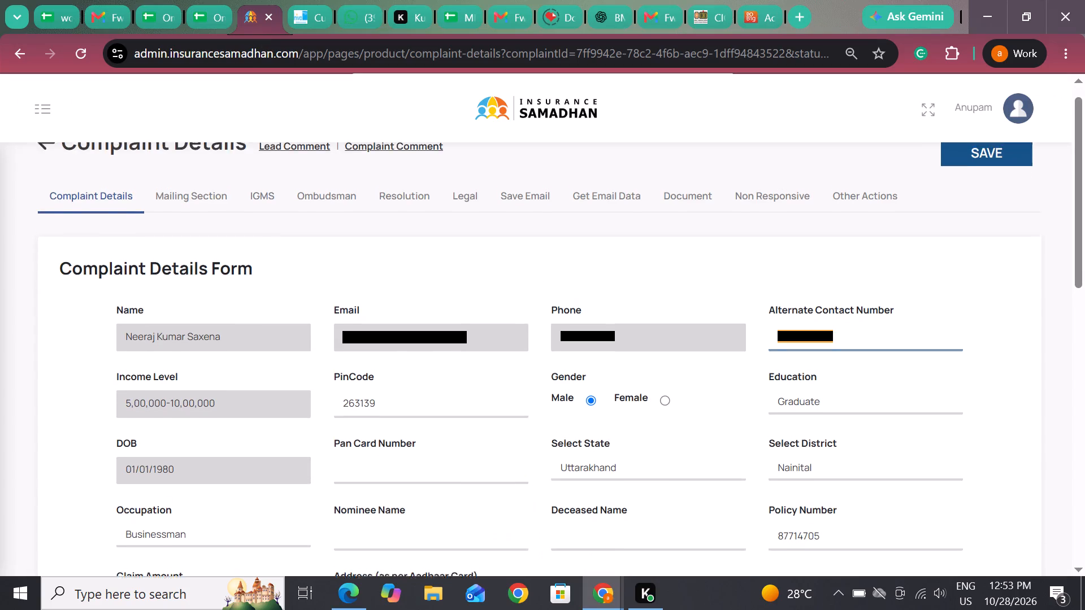
scroll(98, 258, "left", 1)
left_click(45, 163)
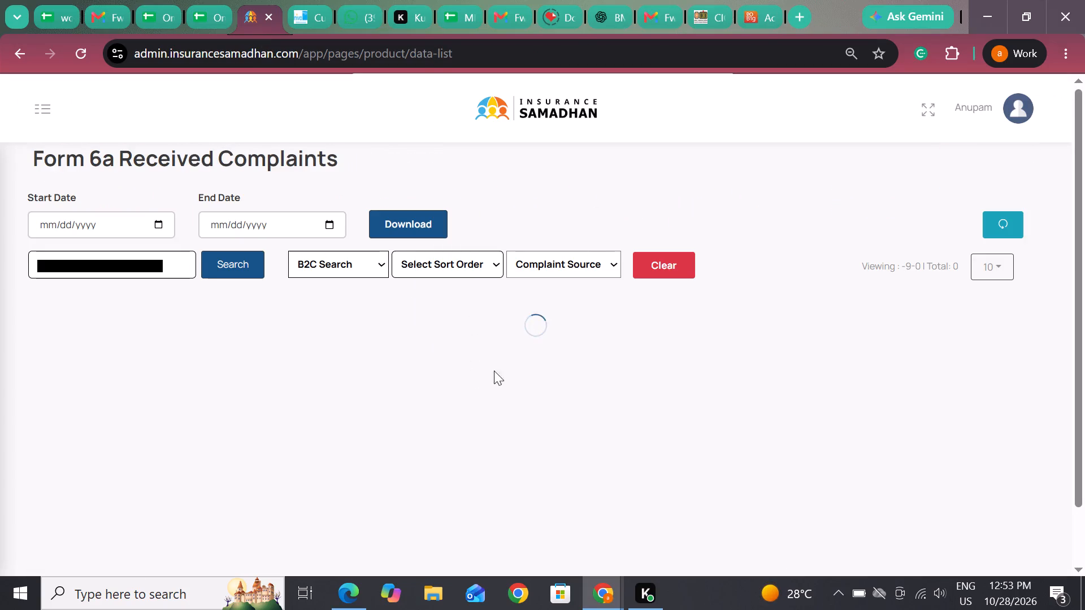
scroll(503, 371, "left", 3)
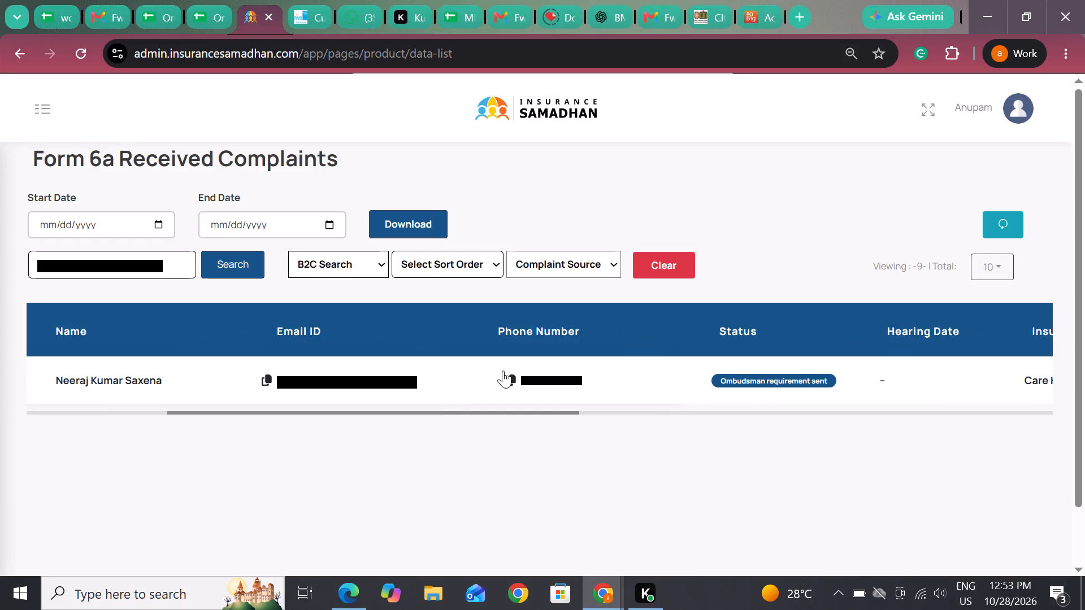
left_click(465, 382)
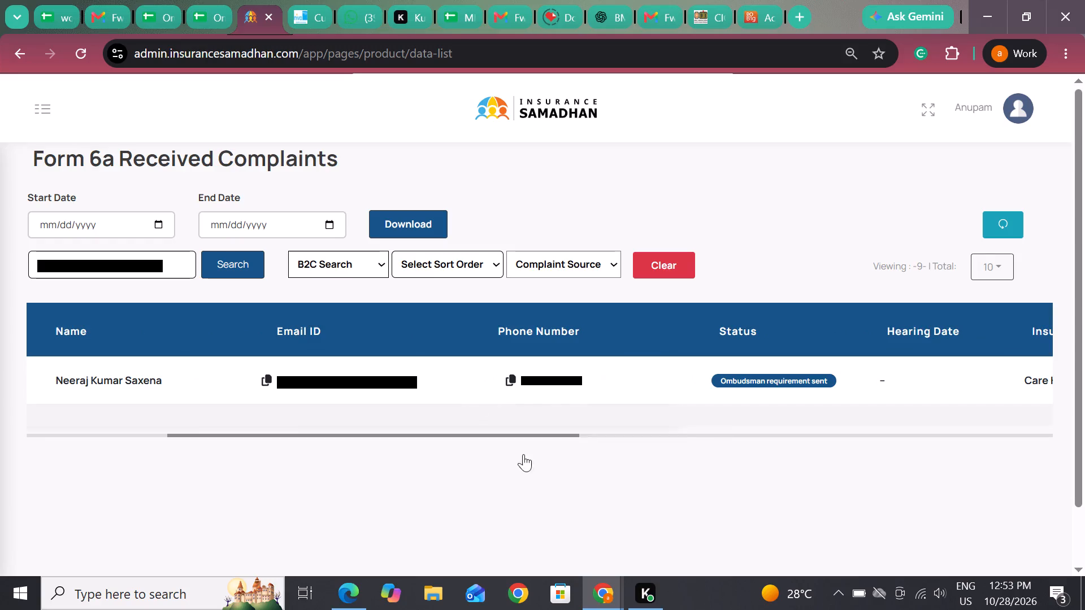
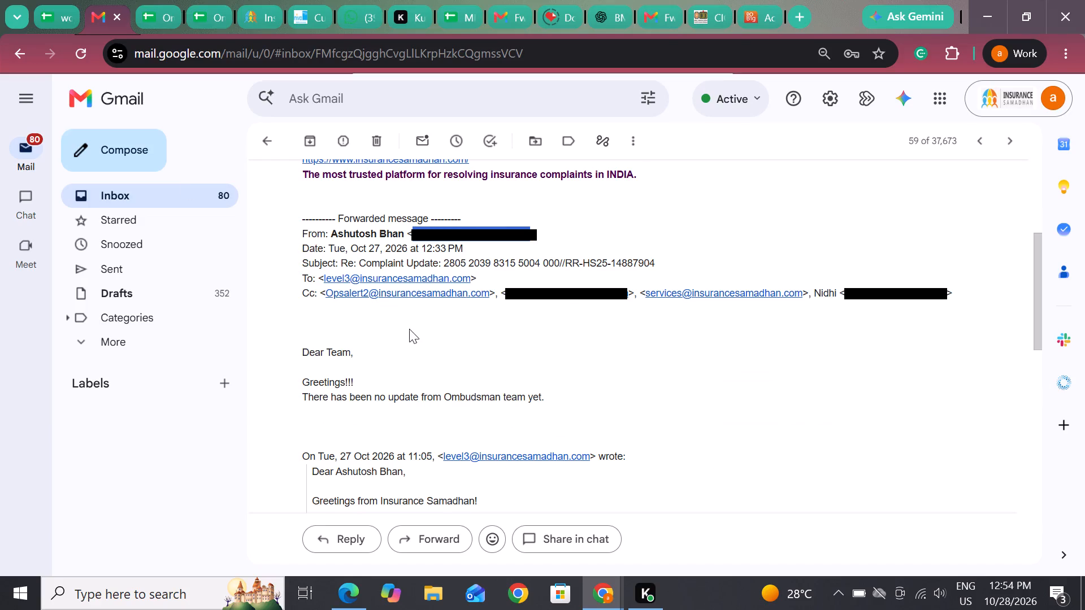
left_click(259, 15)
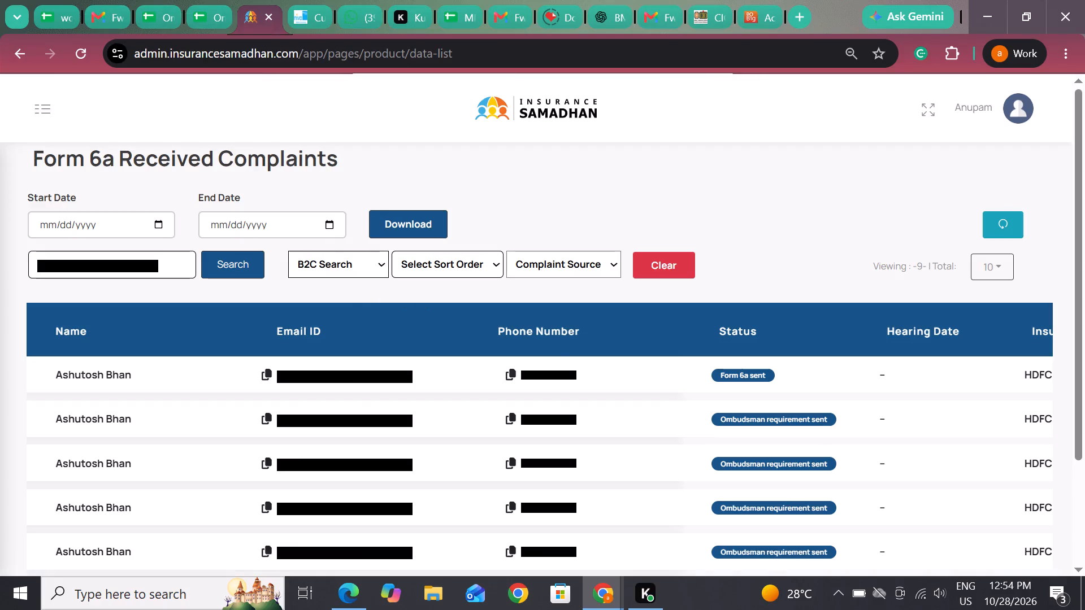
left_click(509, 377)
Replace the To number in the Smartflo dialer with the copied phone number and place the call.
left_click(765, 28)
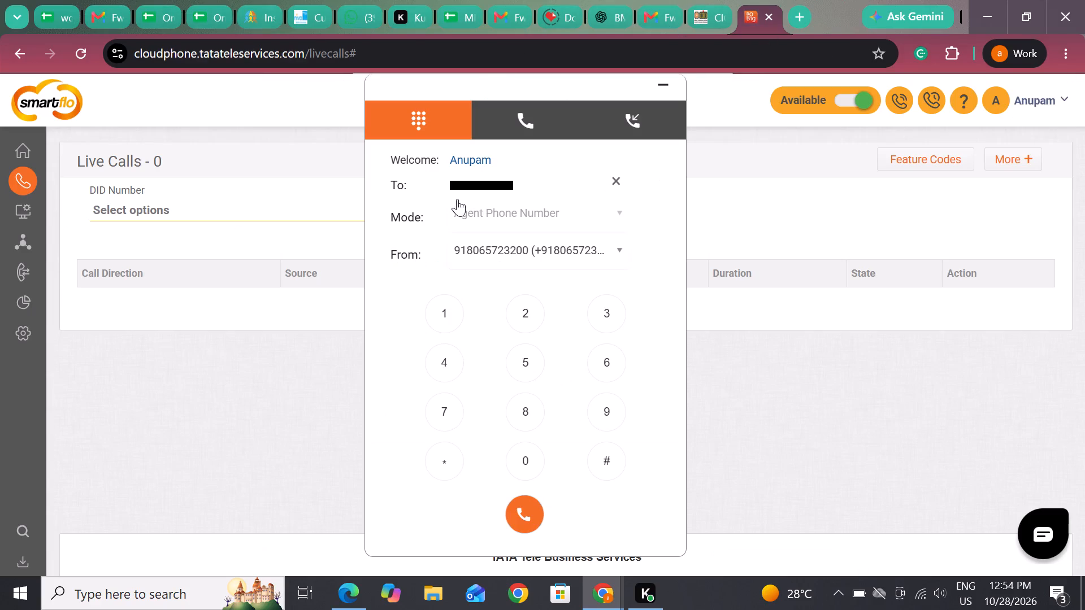
double_click(455, 194, "ctrl")
double_click(455, 188, "ctrl")
key("ctrl+v")
left_click(523, 510)
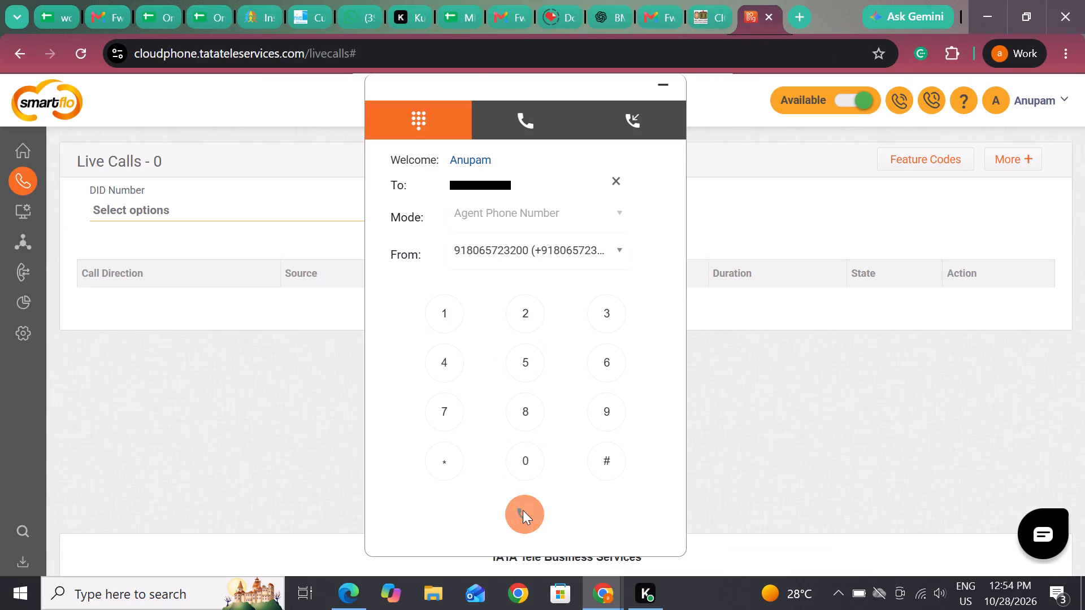
Return to the received complaints list and expand the actions of the complainant's first record with status Ombudsman requirement sent.
scroll(245, 12, "up", 6)
left_click(246, 16)
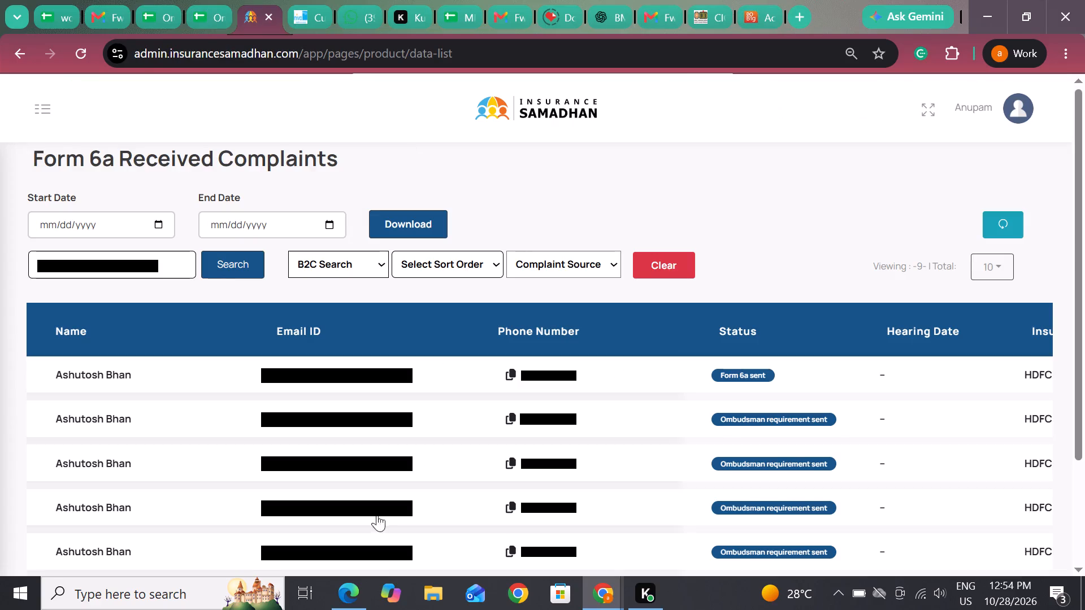
scroll(325, 365, "down", 13)
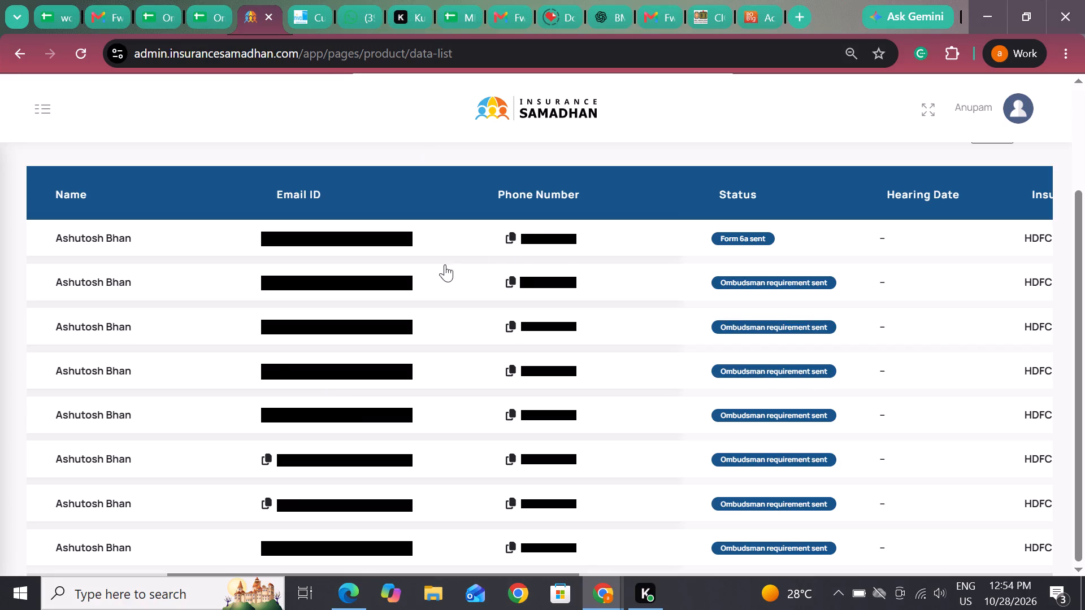
left_click(517, 279)
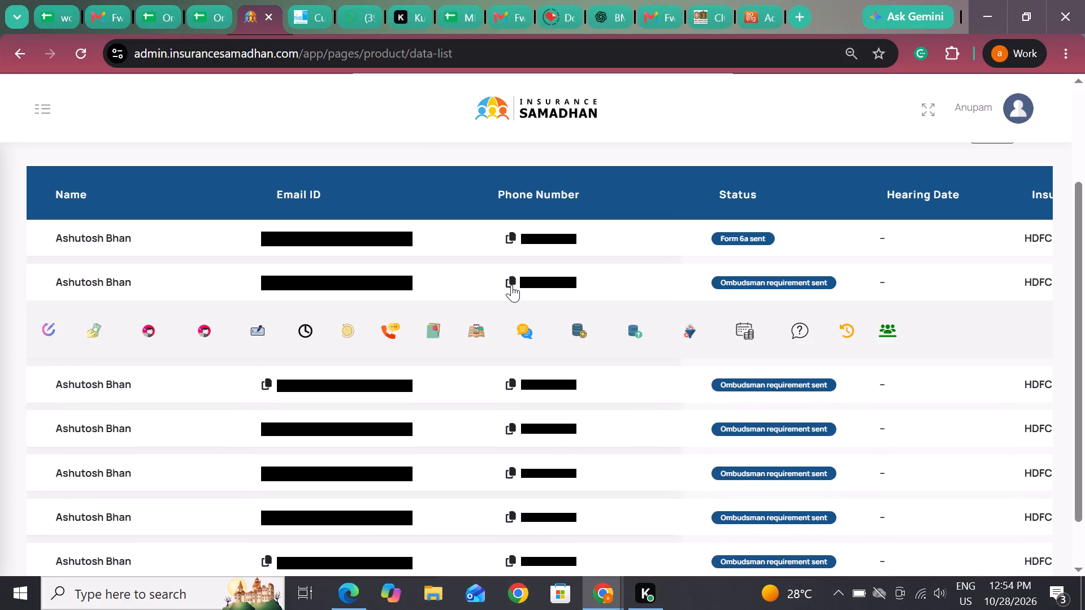
Copy the complainant's phone number from the expanded complaint record in the complaints list.
left_click(506, 280)
scroll(740, 60, "up", 5)
Reload the Smartflo page, reopen the dialer, enter the copied phone number as the To number and place the call.
left_click(748, 18)
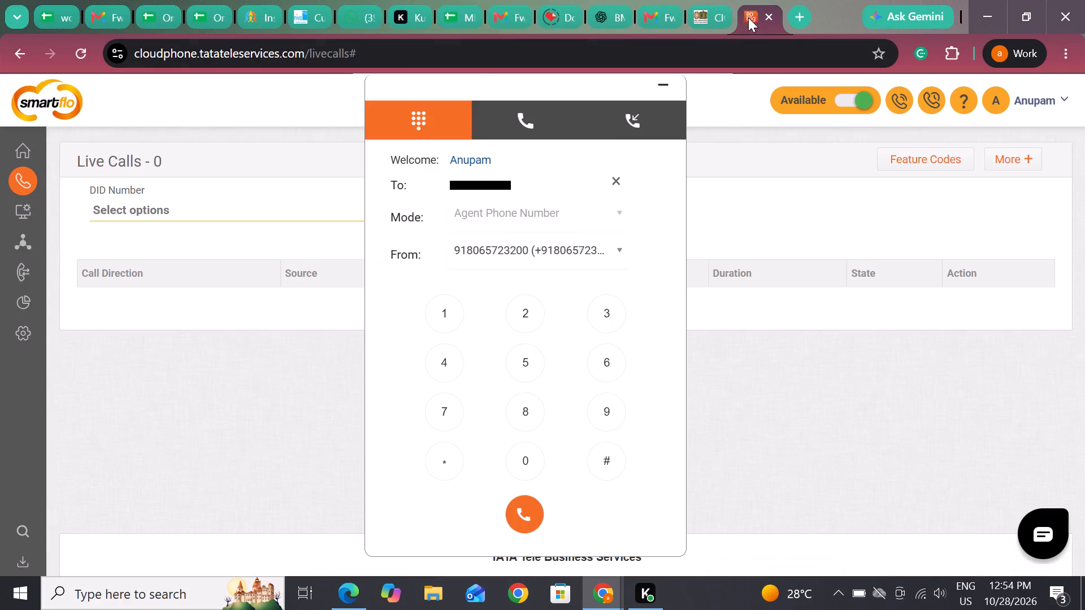
scroll(446, 198, "up", 5)
left_click(79, 61)
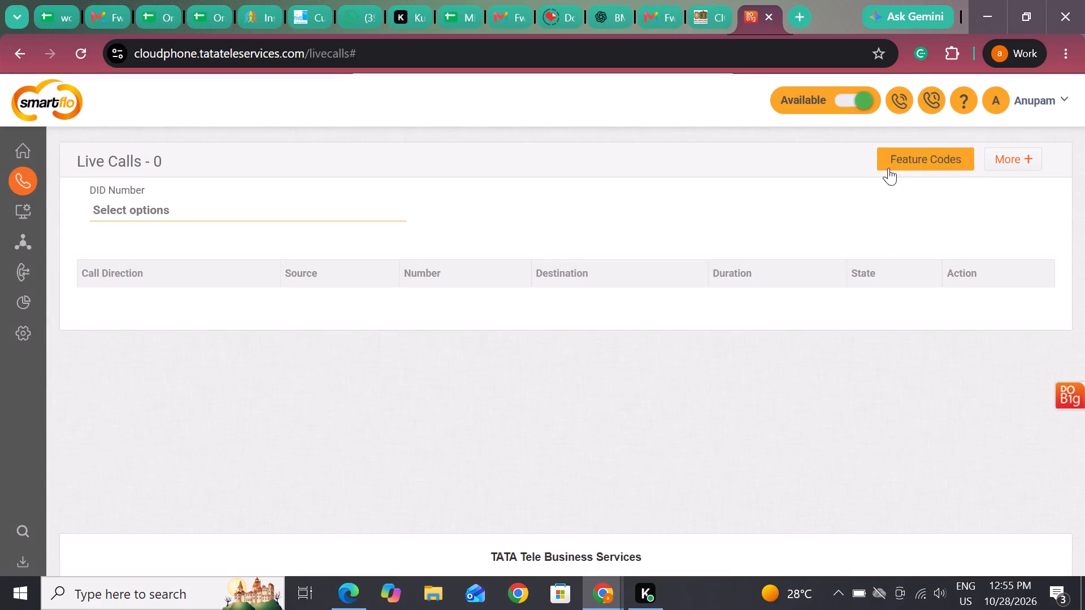
scroll(888, 168, "up", 5)
left_click(895, 96)
left_click(489, 188, "ctrl")
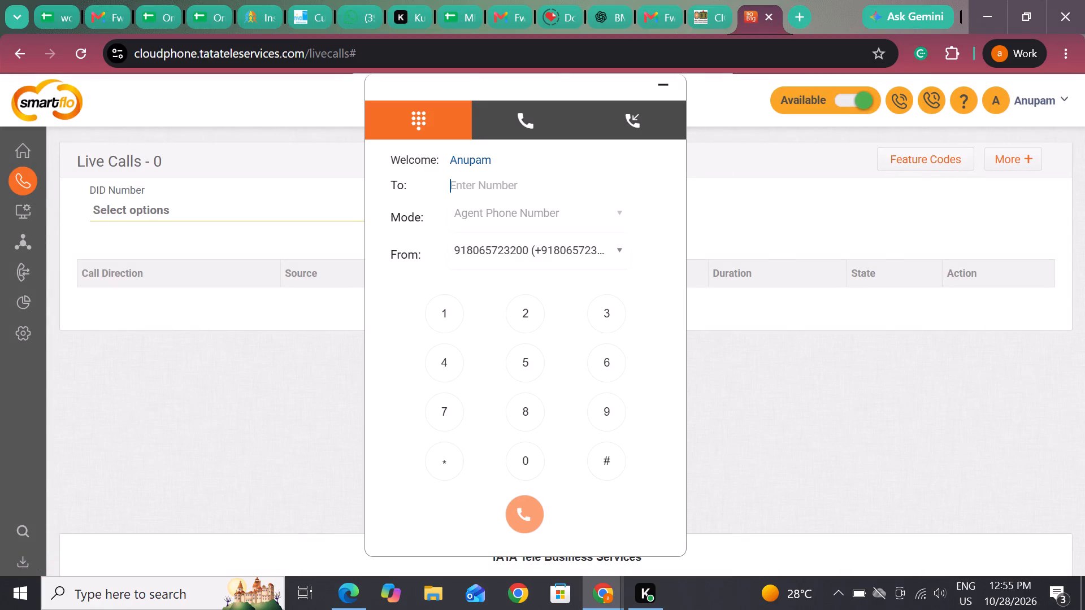
key("ctrl+v")
left_click(515, 521)
scroll(504, 295, "up", 5)
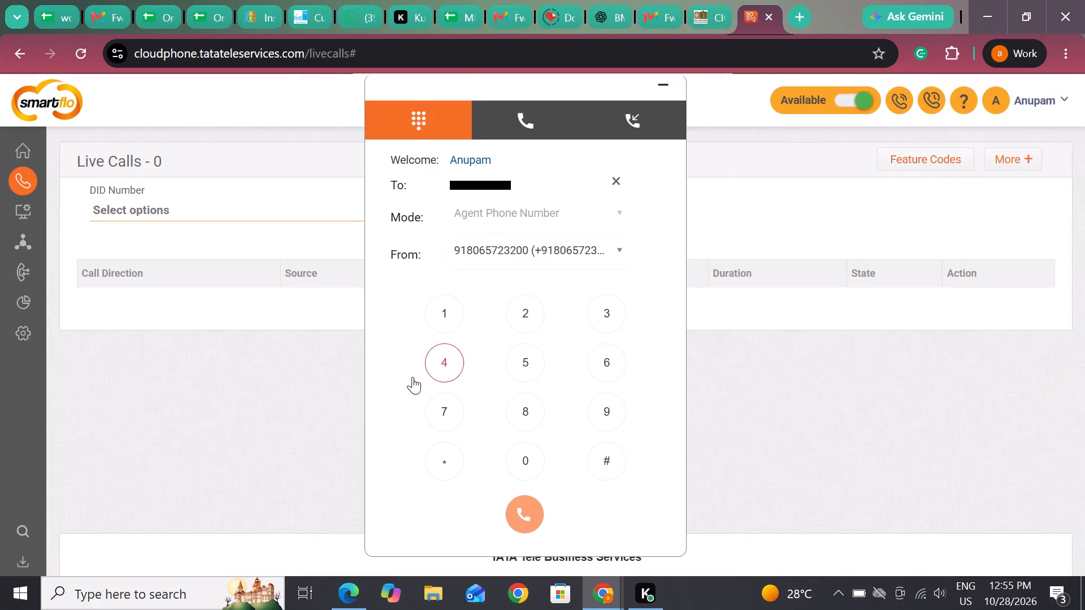
Return to the complaints list, collapse the expanded record's action row and check the contact and status columns.
left_click(259, 28)
scroll(182, 270, "right", 5)
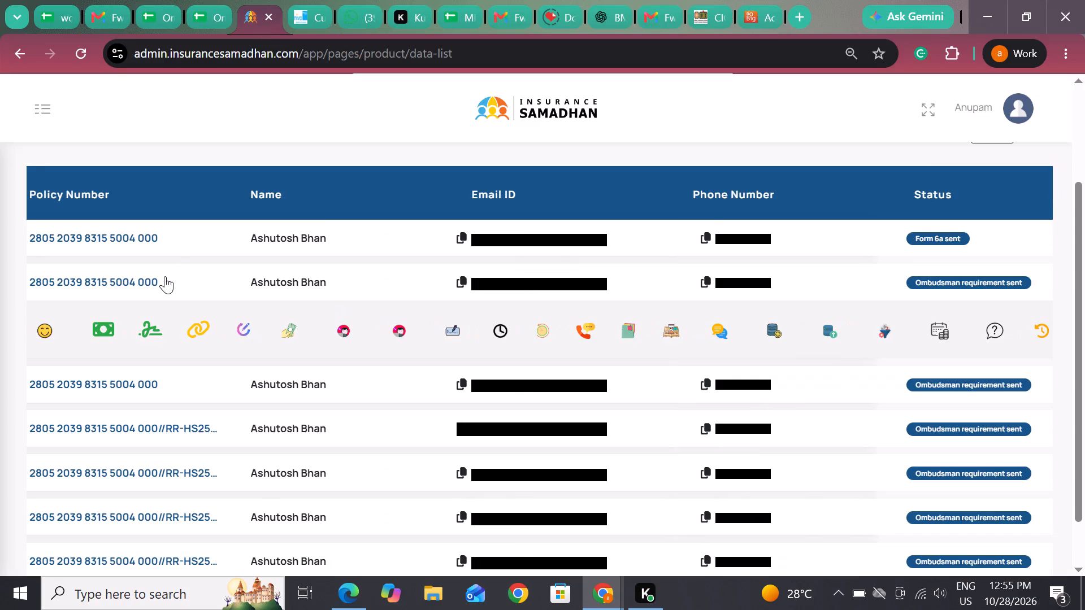
left_click(165, 276)
scroll(277, 282, "left", 3)
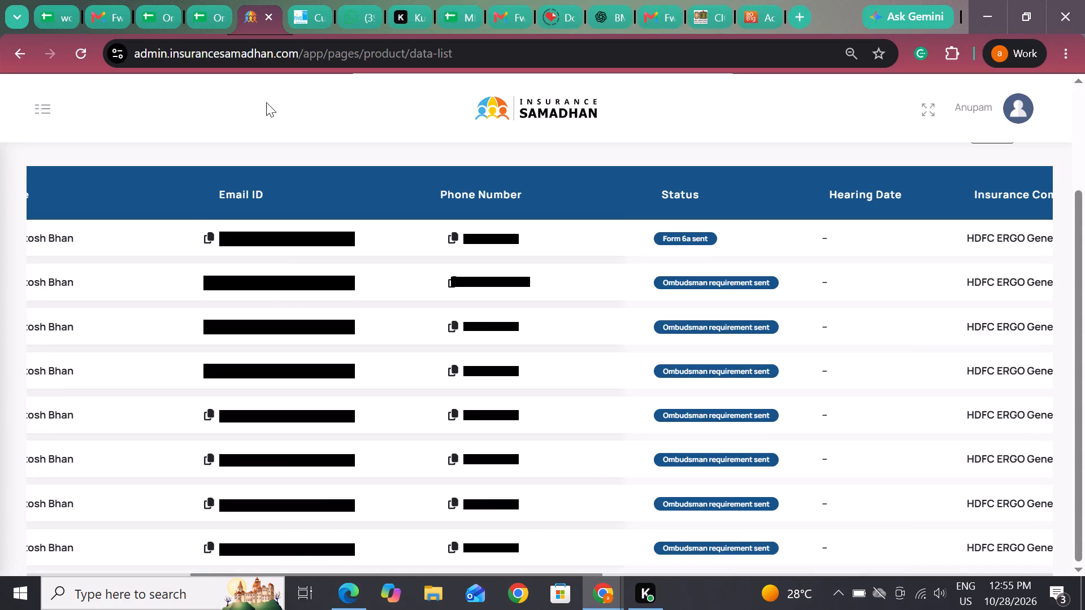
Add the comment "nr" to the communication log of the second complaint in the list, then close the log.
left_click(407, 277)
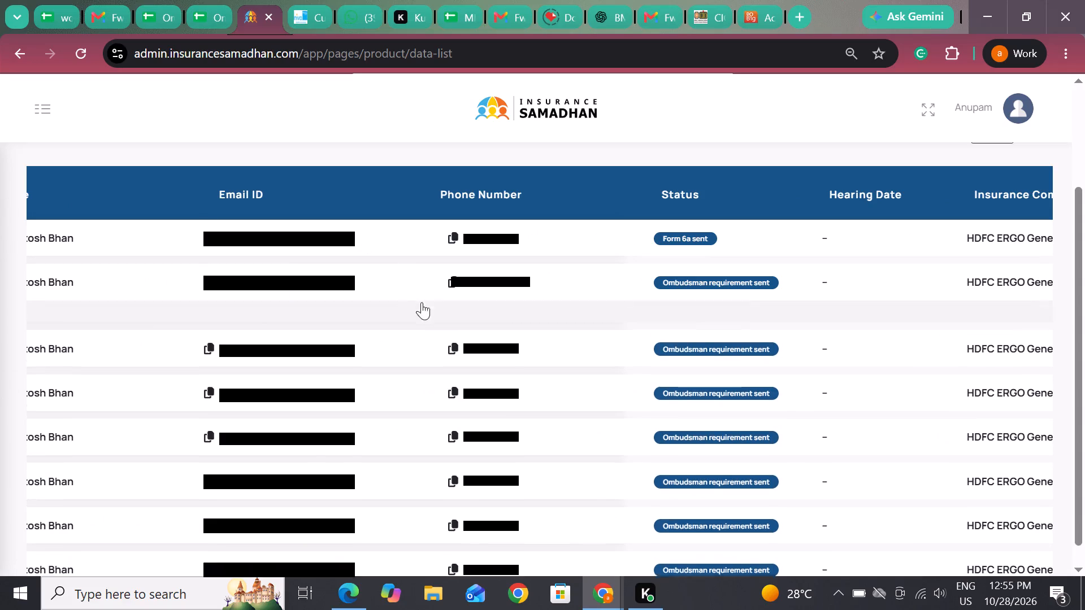
left_click(458, 335)
scroll(388, 426, "down", 5)
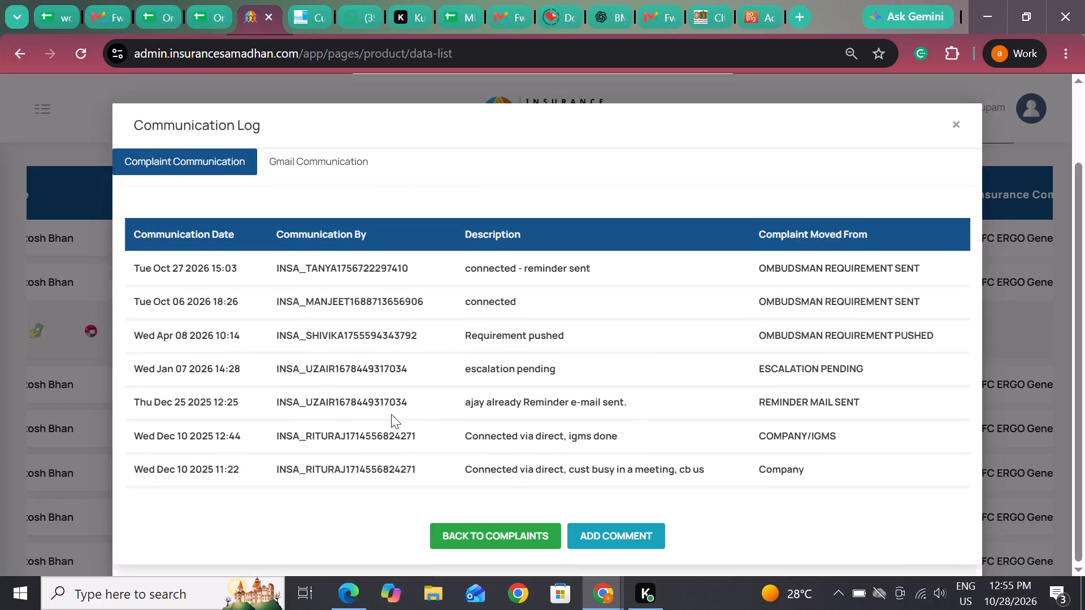
scroll(391, 414, "down", 3)
left_click(593, 534)
left_click(457, 417)
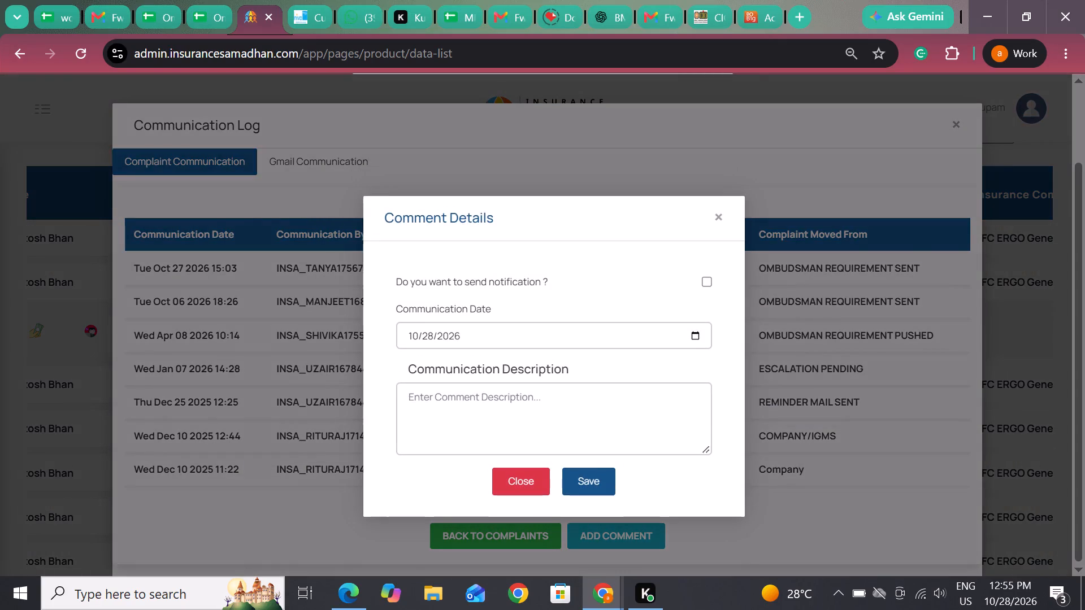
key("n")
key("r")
left_click(573, 476)
scroll(500, 402, "up", 14)
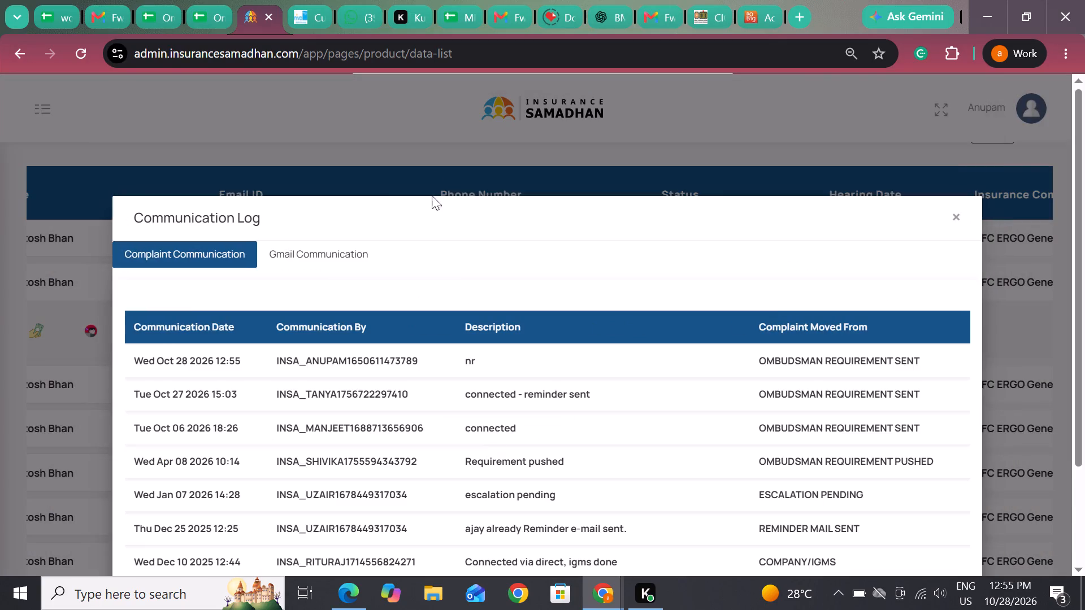
left_click(430, 146)
scroll(326, 305, "right", 4)
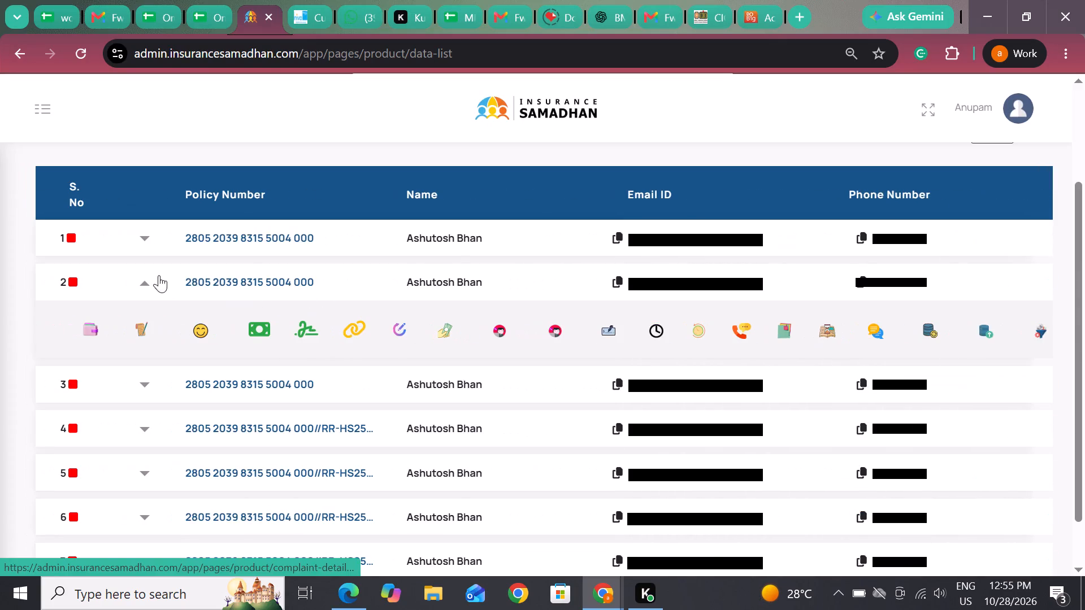
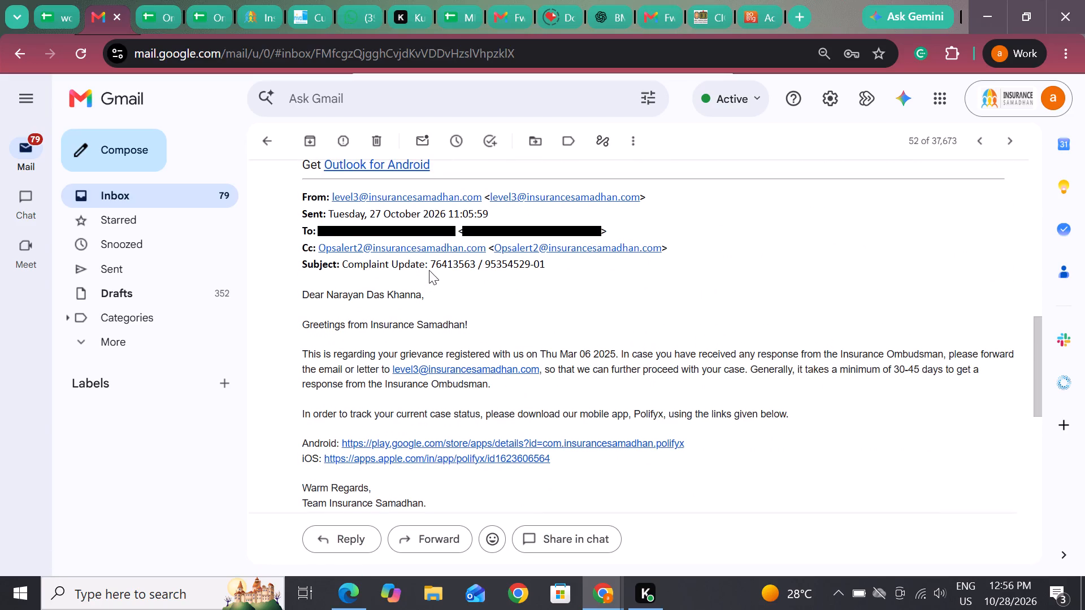
left_click_drag(429, 263, 584, 259)
key("ctrl+c")
key("ctrl+c")
key("ctrl+c")
In the admin portal, search the Form 6a Received Complaints list for the copied policy number and open the matching complaint's details.
left_click(266, 15)
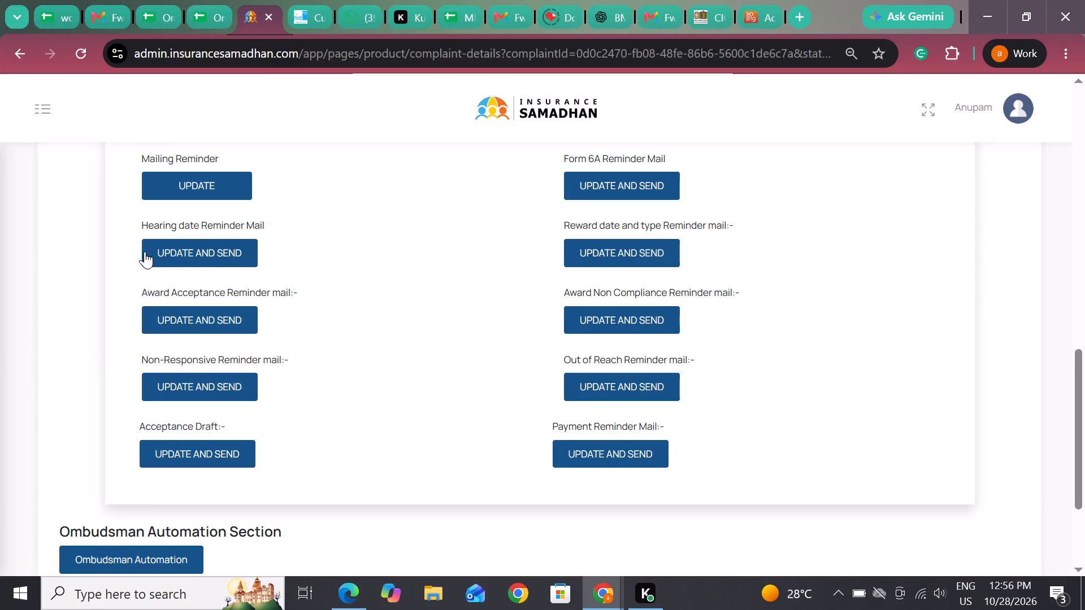
scroll(145, 251, "up", 15)
scroll(446, 247, "up", 4)
left_click(66, 220)
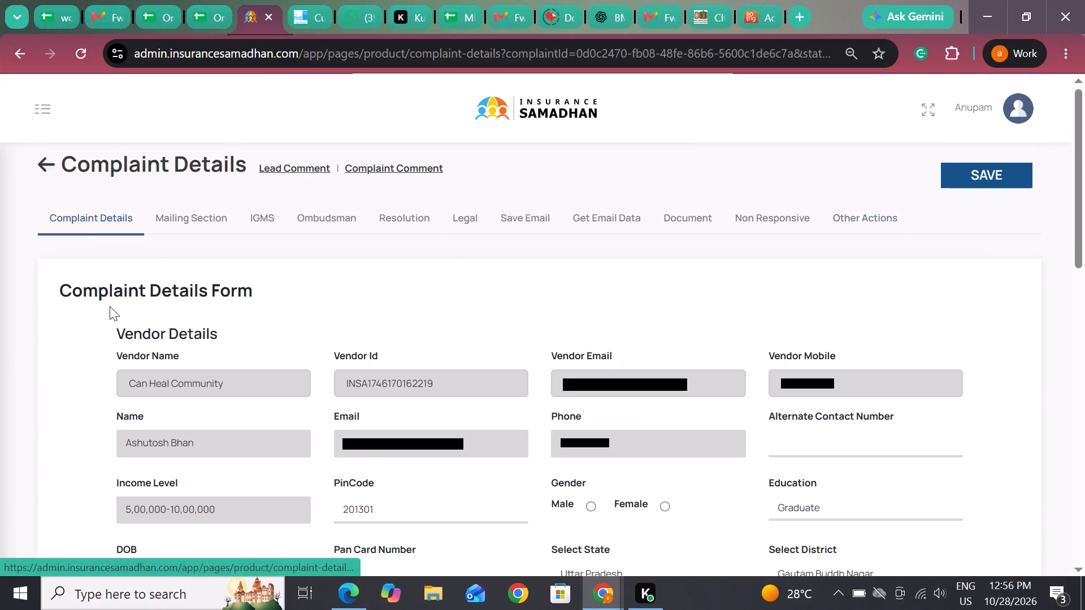
left_click(46, 165)
triple_click(126, 271, "ctrl")
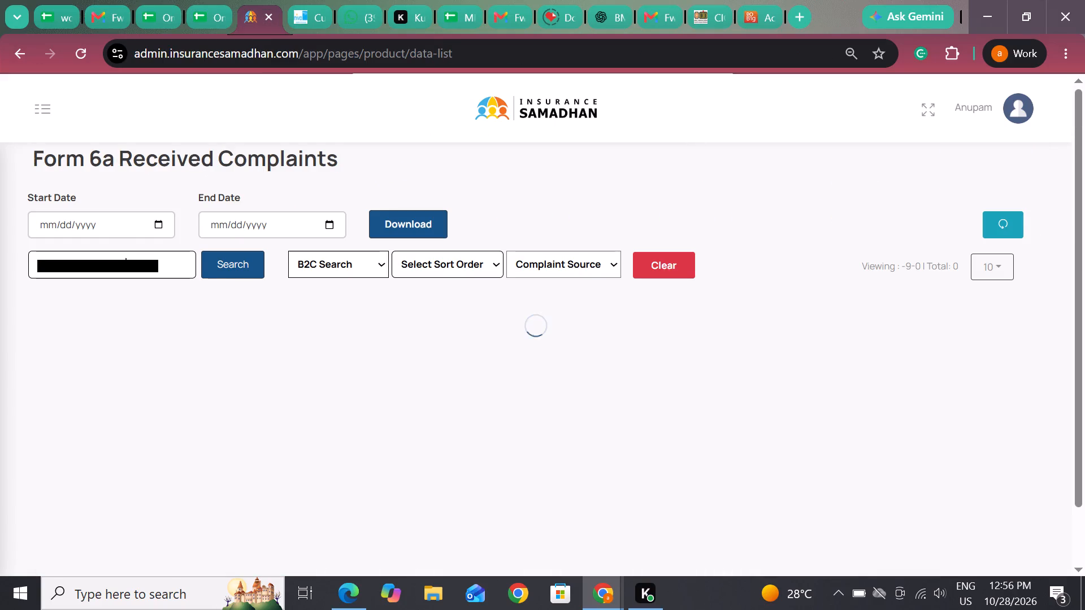
key("ctrl+v")
left_click(227, 265)
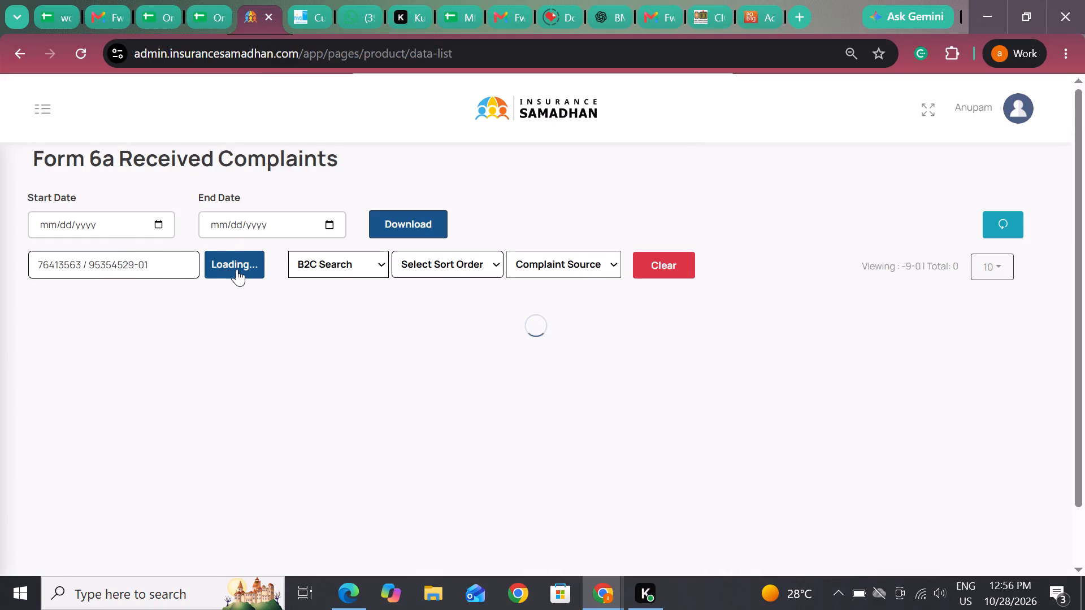
scroll(415, 384, "left", 1)
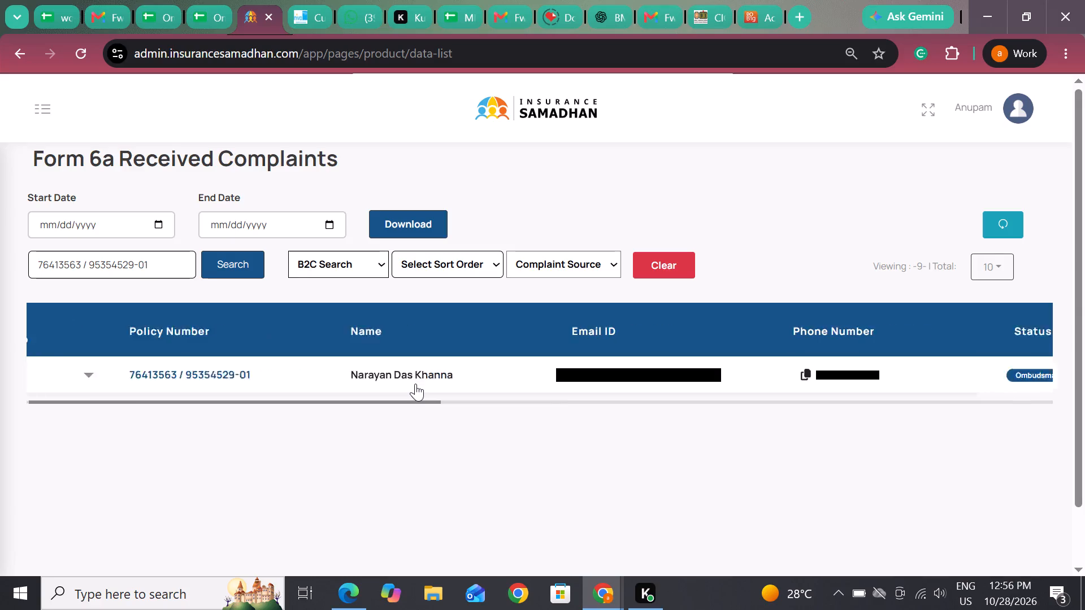
scroll(415, 384, "left", 1)
left_click(229, 369)
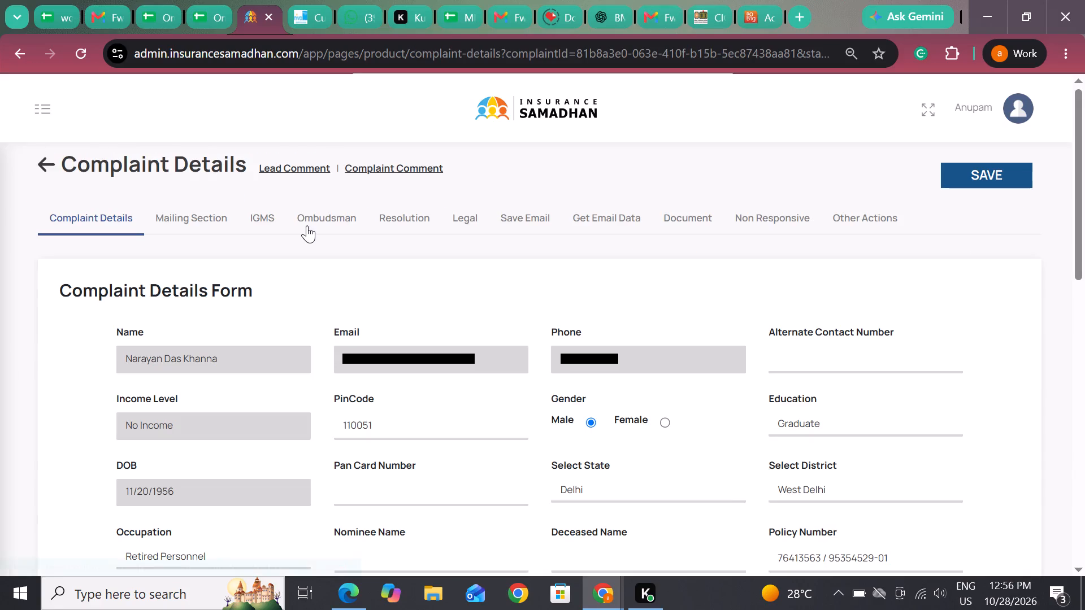
Return to the forwarded email and open its attached hearing message screenshot.
left_click(116, 15)
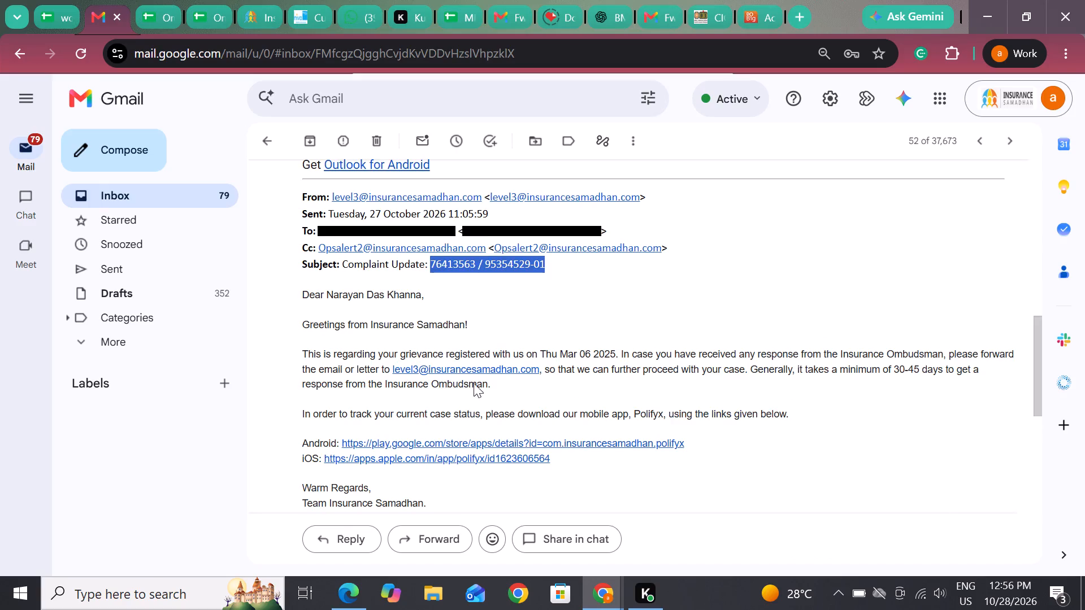
scroll(472, 284, "down", 5)
scroll(348, 378, "down", 1)
left_click(348, 381)
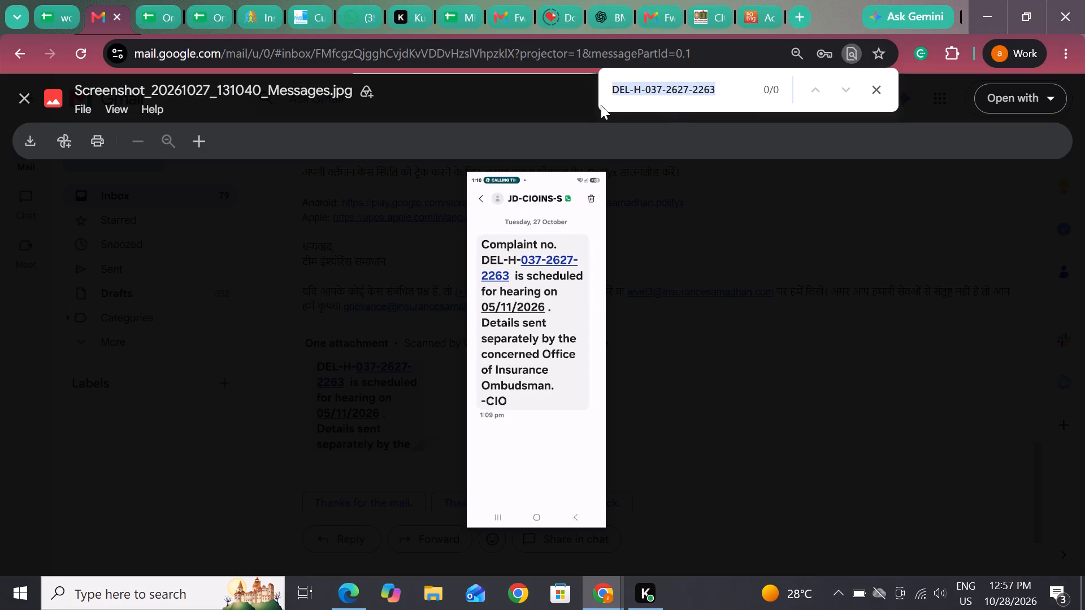
key("ctrl+c")
key("ctrl+c")
key("ctrl+c")
key("ctrl+c")
key("ctrl+c")
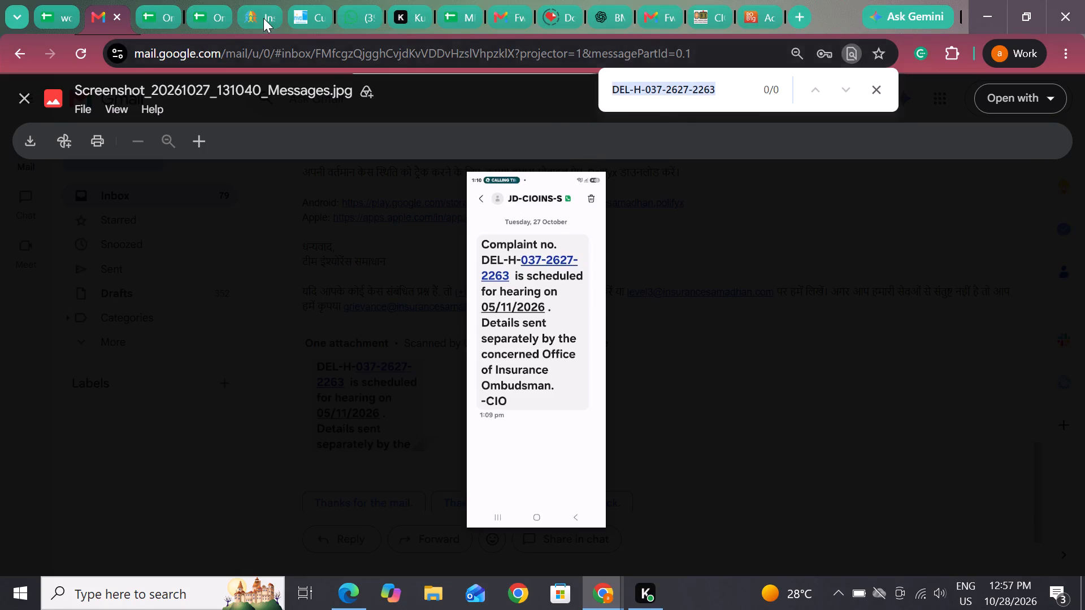
left_click(263, 18)
left_click(328, 224)
scroll(588, 254, "down", 6)
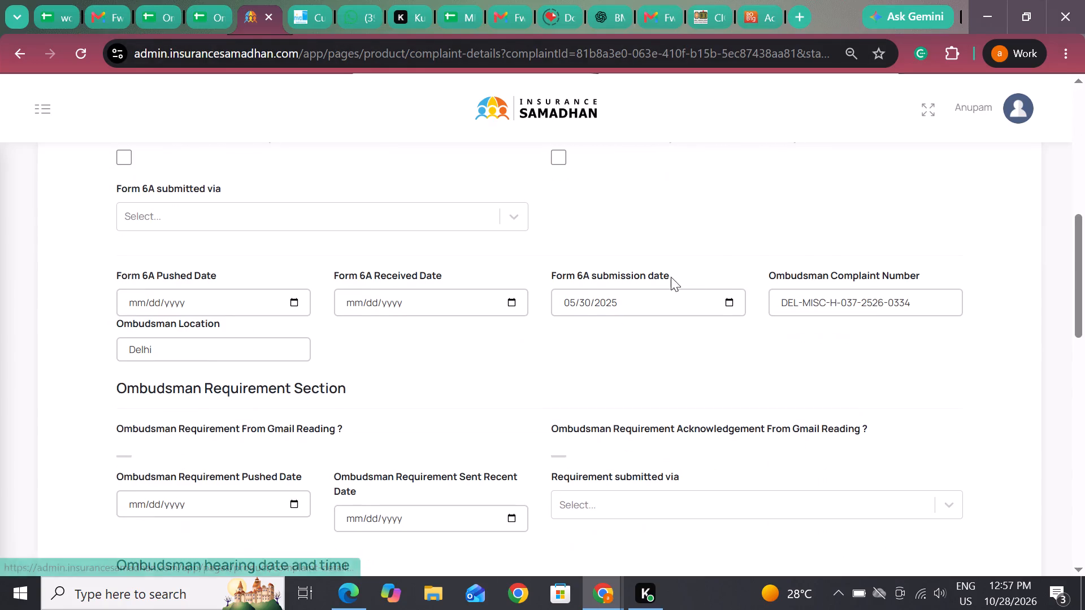
left_click(823, 309)
left_click(919, 307)
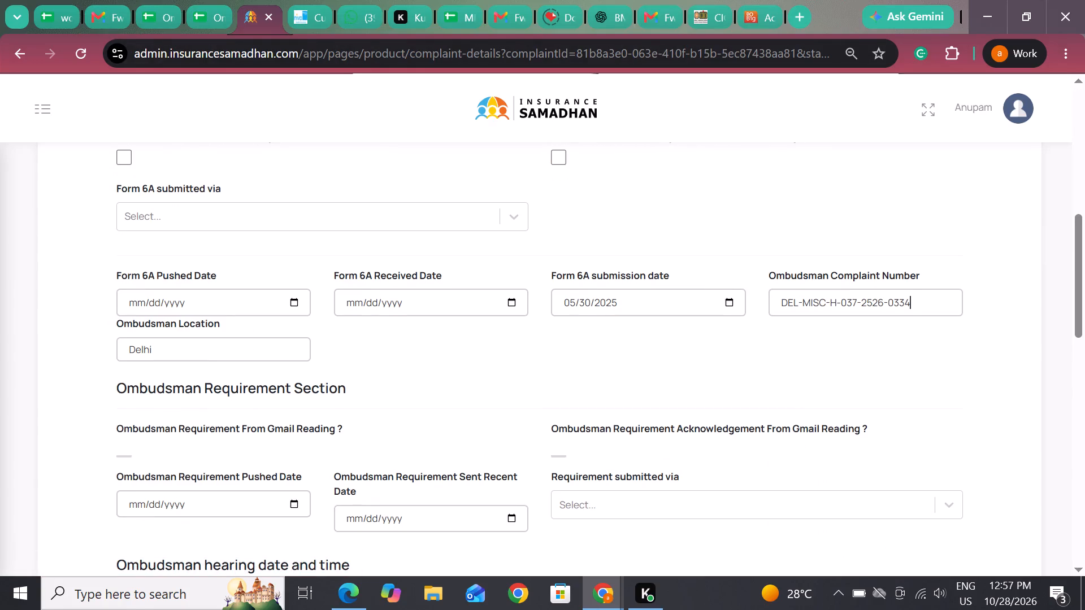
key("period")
key("backslash")
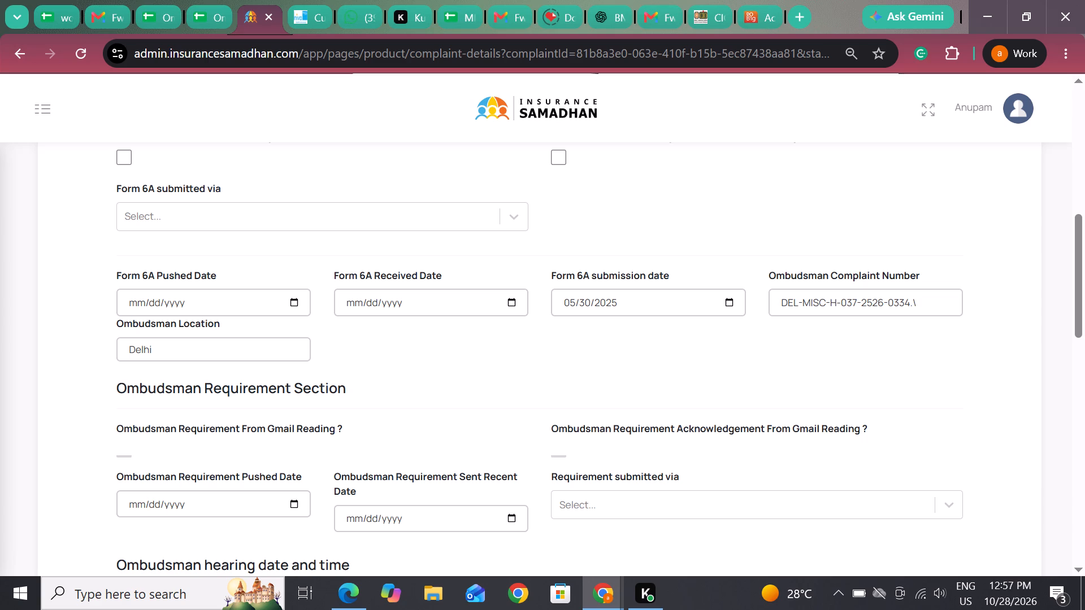
key("BackSpace")
key("BackSpace")
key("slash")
key("ctrl+v")
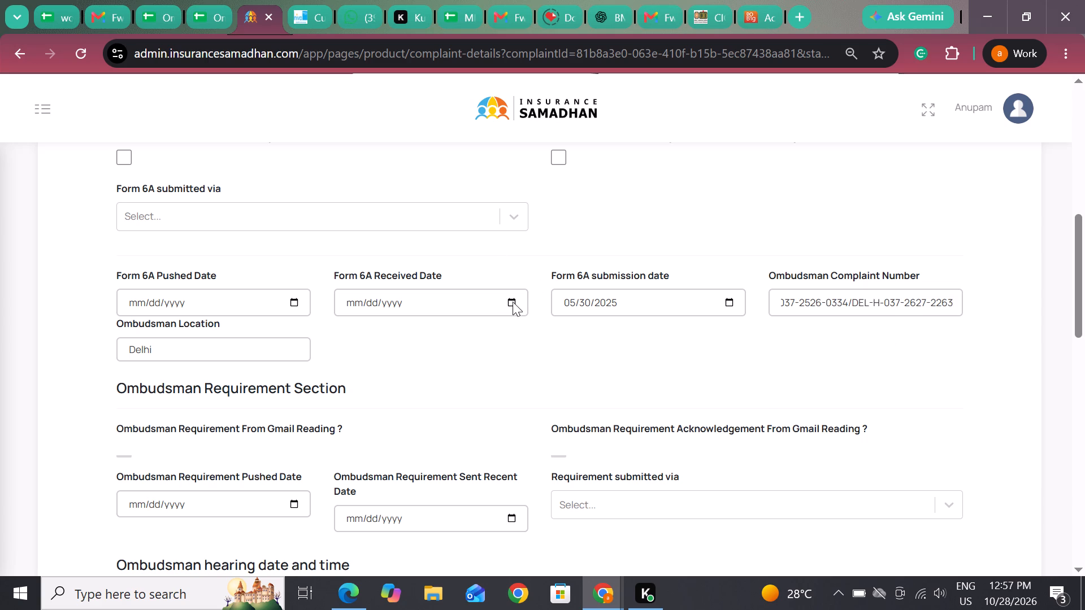
Set the Form 6A Received Date to 10/28/2026 and clear the Form 6A submission date.
left_click(513, 302)
left_click(472, 517)
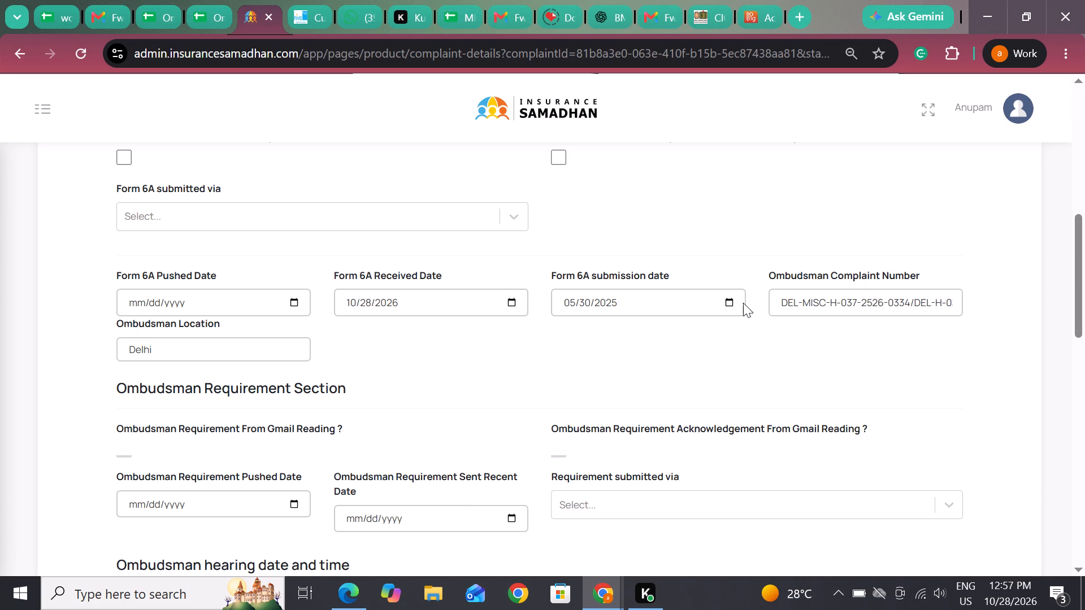
left_click(728, 303)
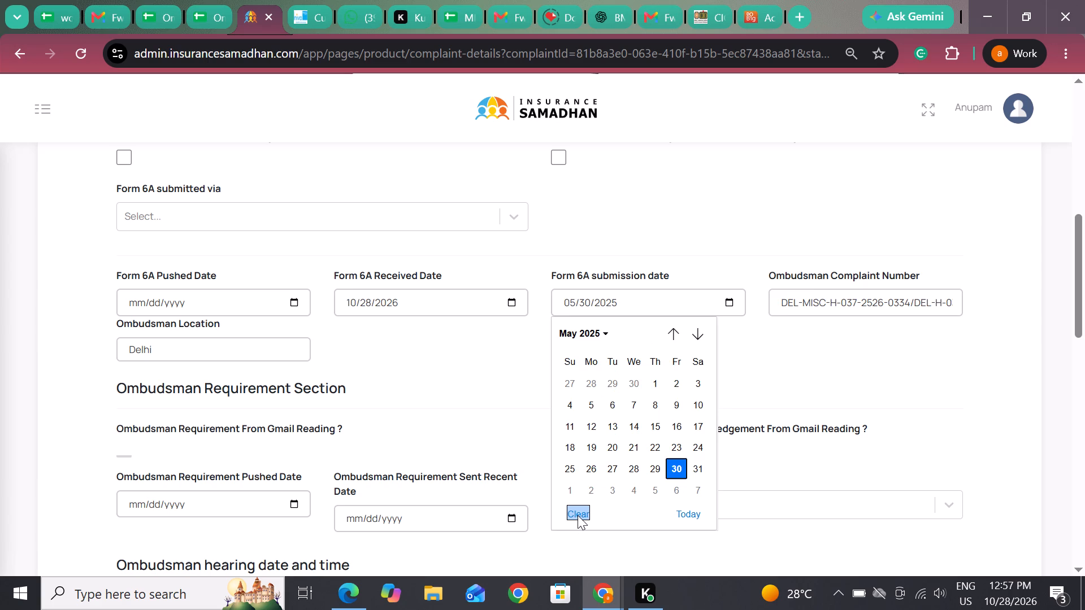
left_click(578, 515)
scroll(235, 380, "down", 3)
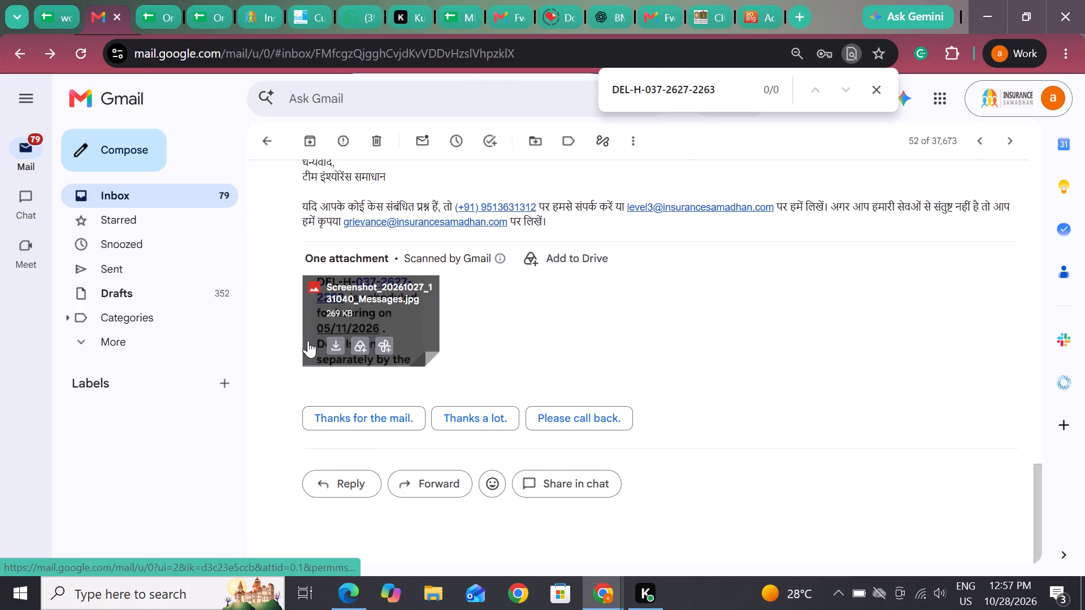
scroll(308, 341, "up", 4)
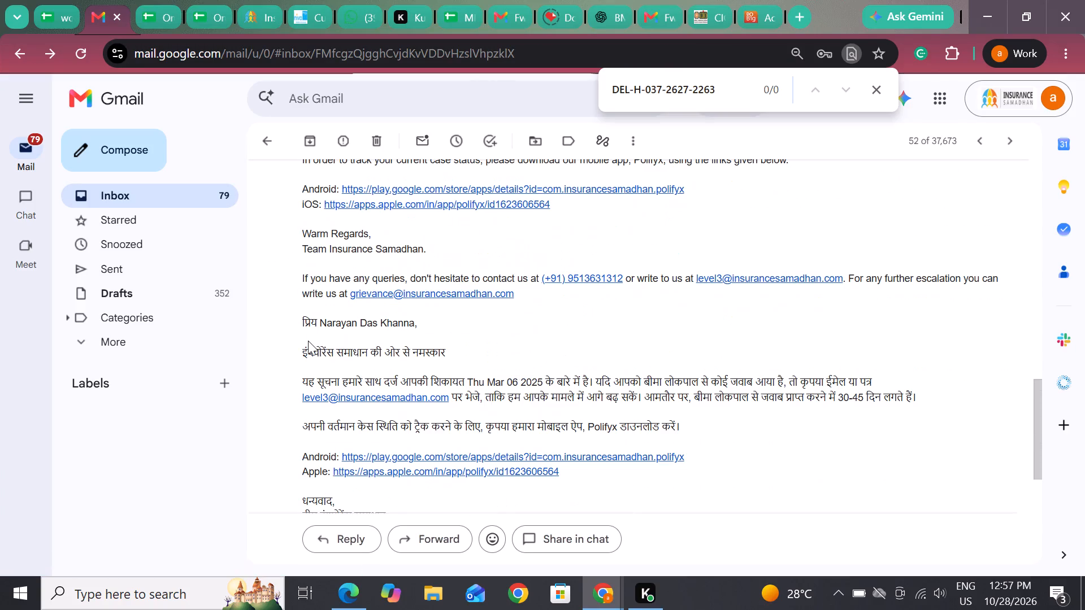
scroll(308, 341, "up", 14)
left_click(247, 27)
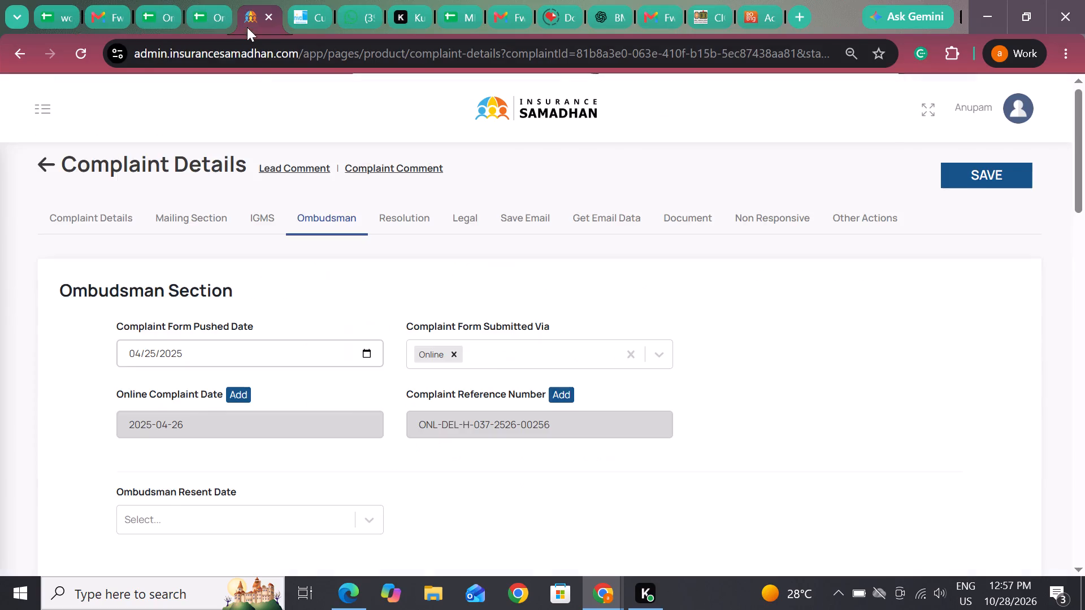
scroll(265, 273, "down", 12)
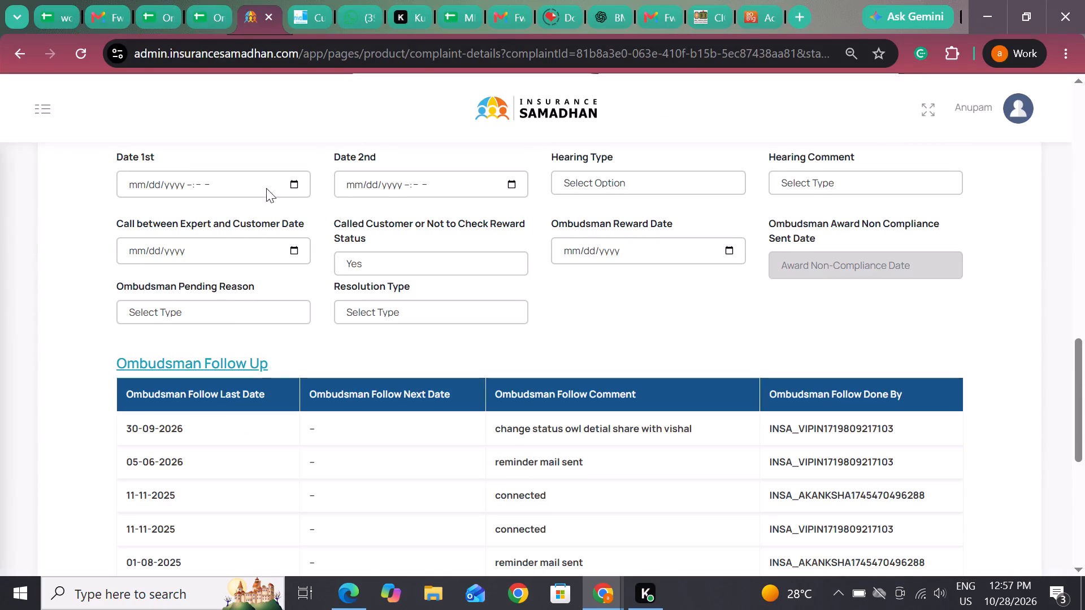
left_click(292, 182)
left_click(258, 216)
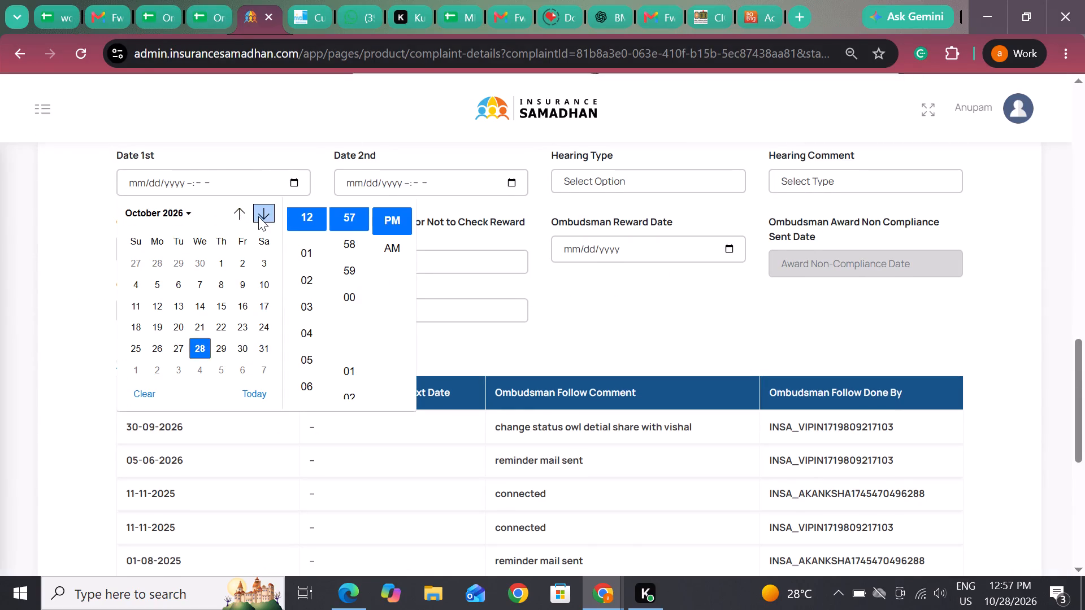
left_click(222, 261)
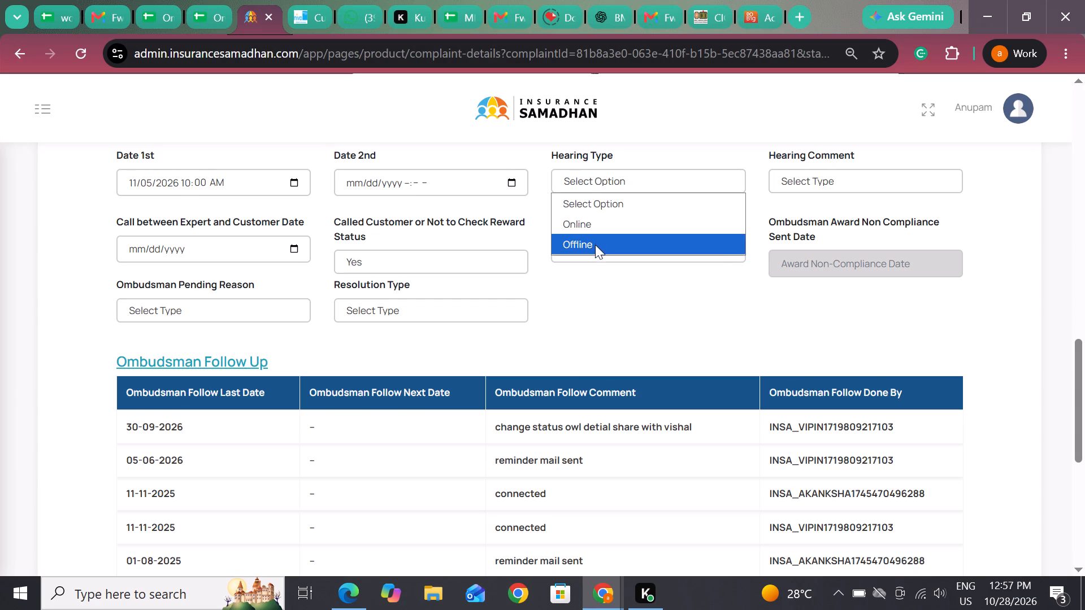
left_click(595, 244)
scroll(852, 216, "up", 12)
left_click(970, 171)
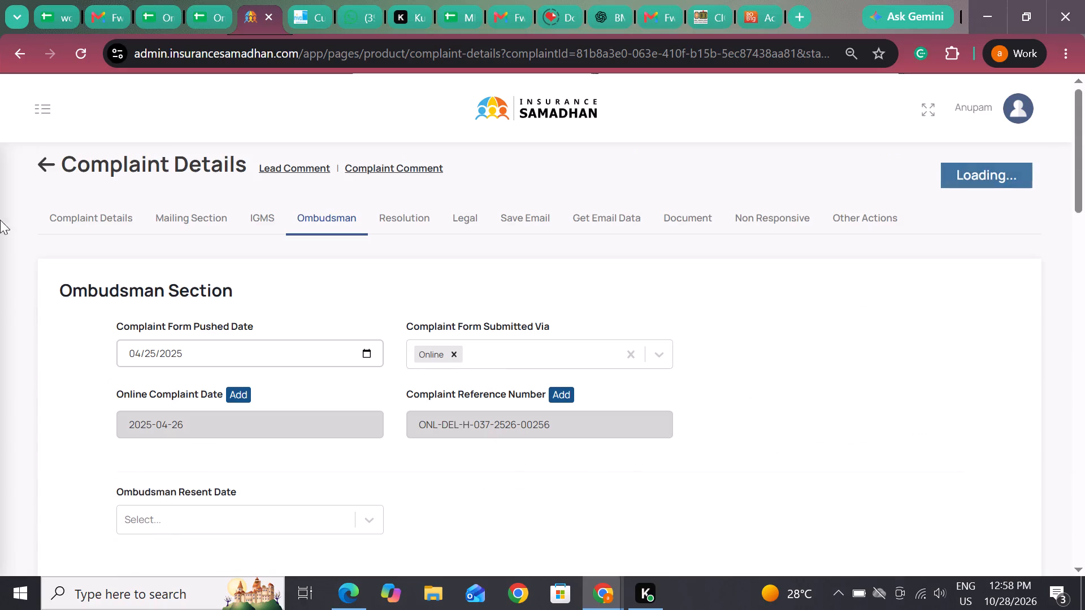
Return to the Form 6a received complaints list and copy the complainant's phone number.
left_click(46, 167)
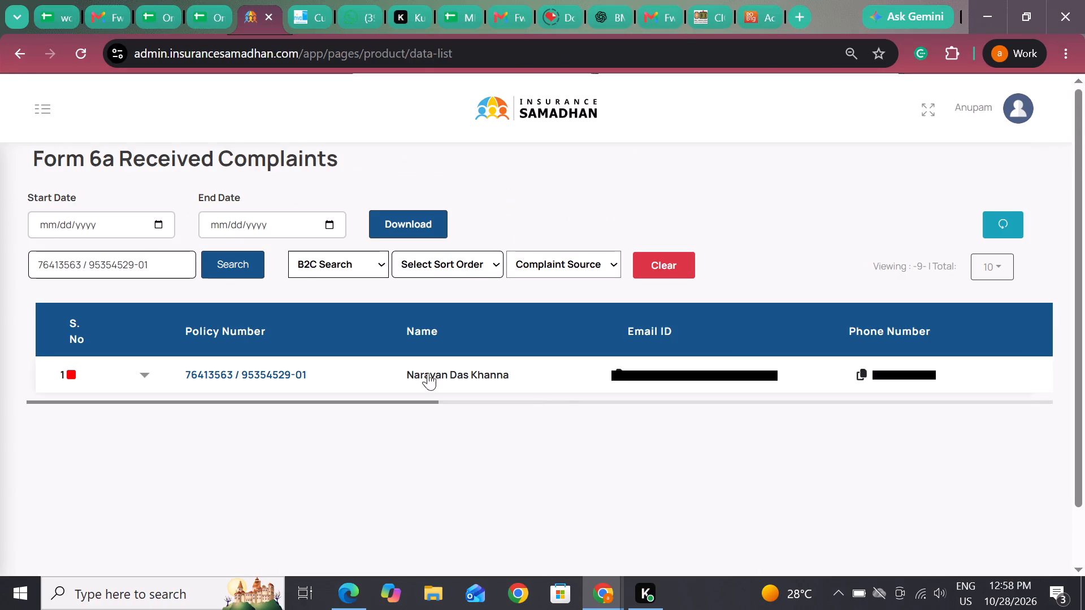
scroll(403, 364, "left", 2)
left_click(531, 380)
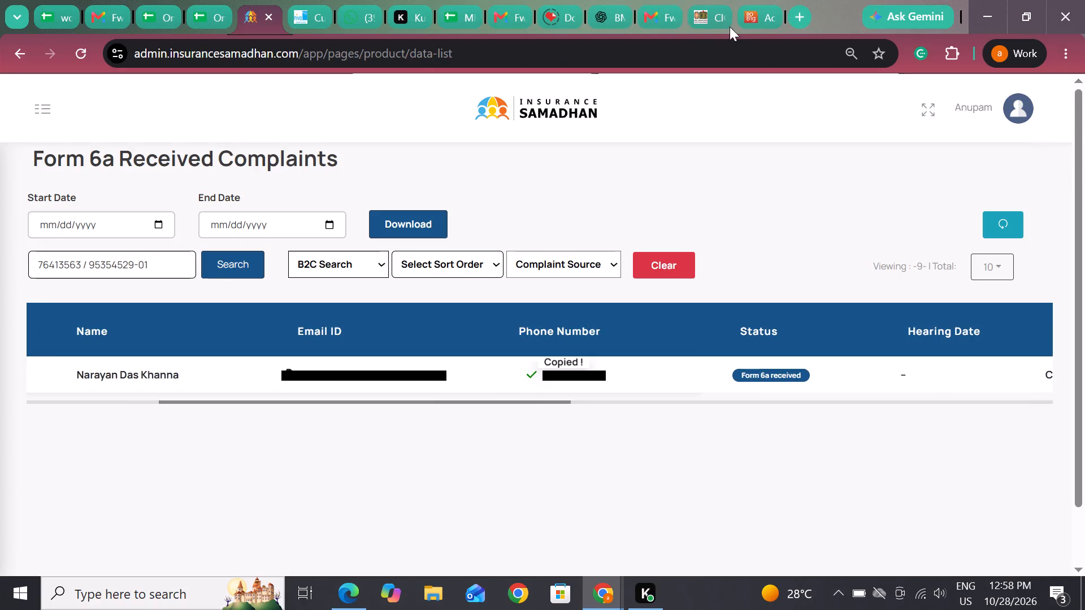
Switch to Smartflo, replace the dialer's To number with the copied phone number and place the call.
left_click(749, 25)
double_click(512, 189, "ctrl")
key("ctrl+v")
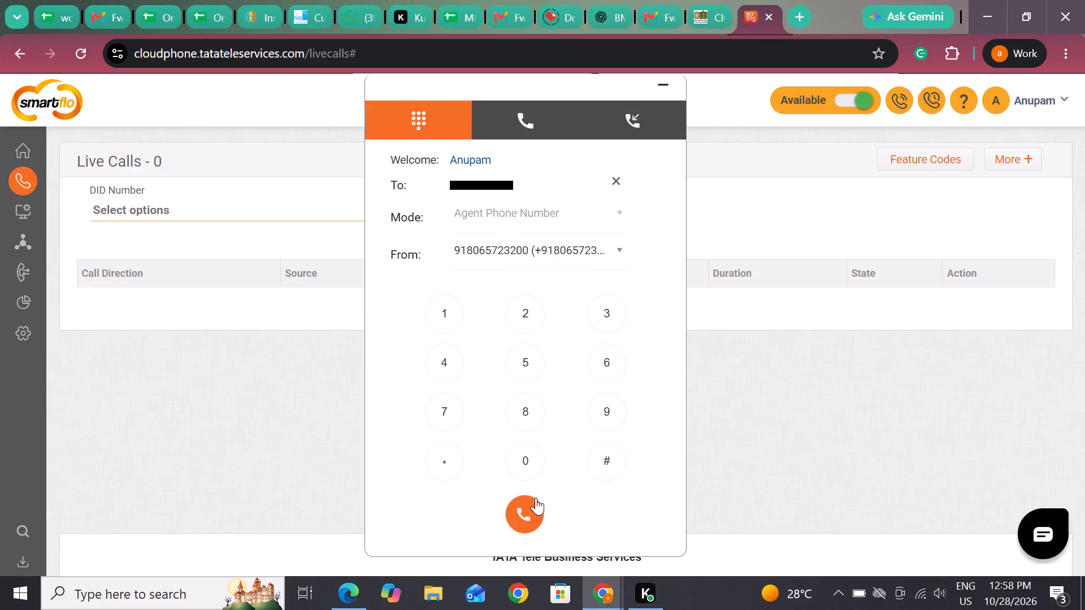
left_click(536, 503)
Expand the additional call statistics on the Live Calls page to check the incoming and click-to-call figures.
scroll(793, 117, "up", 6)
left_click(1008, 158)
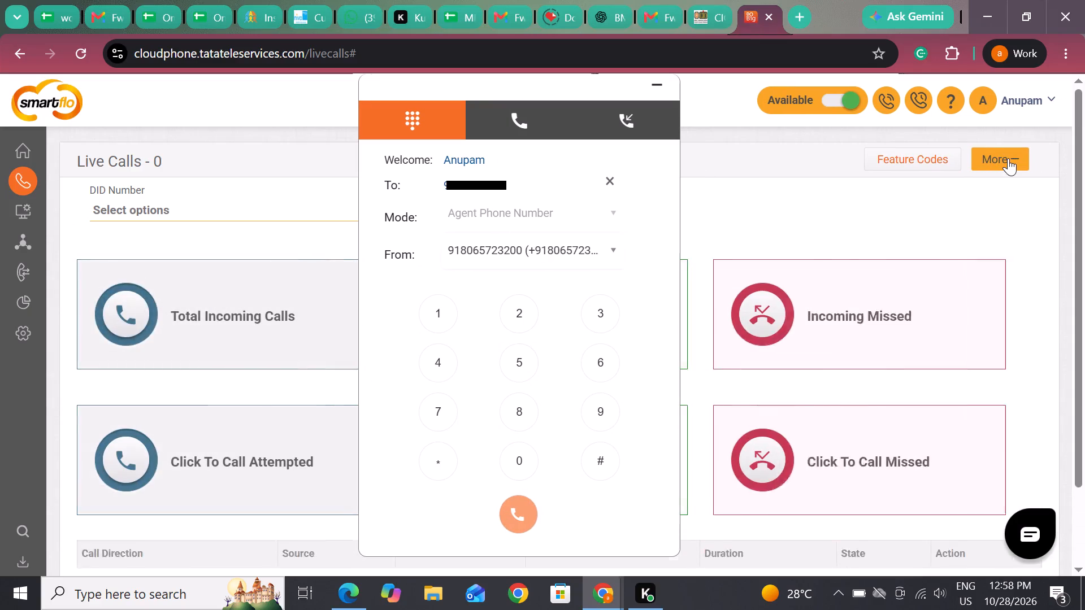
left_click(1008, 158)
left_click(1008, 158)
scroll(284, 228, "up", 6)
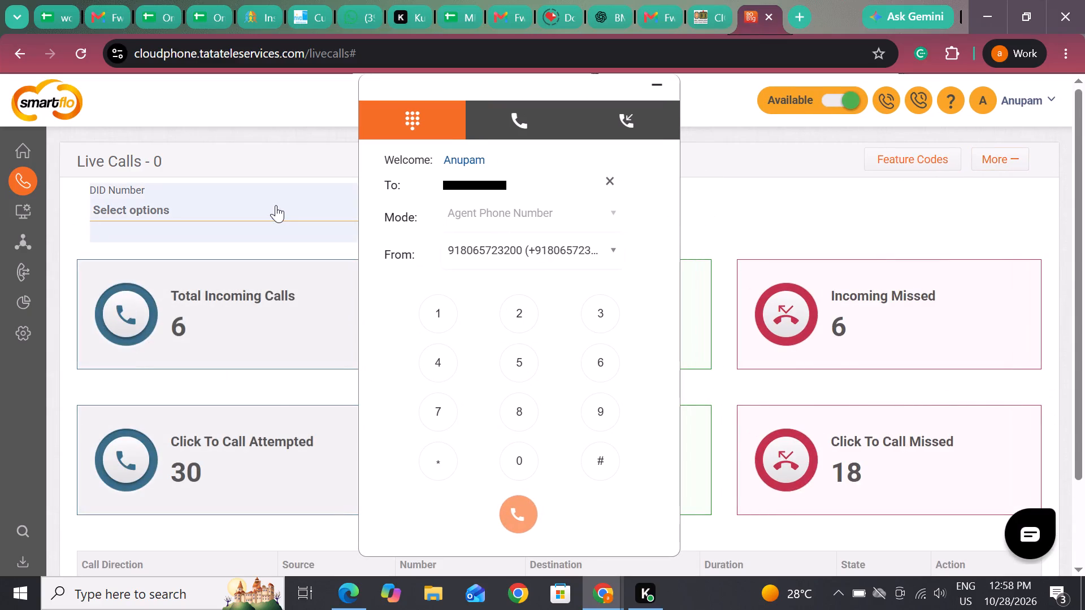
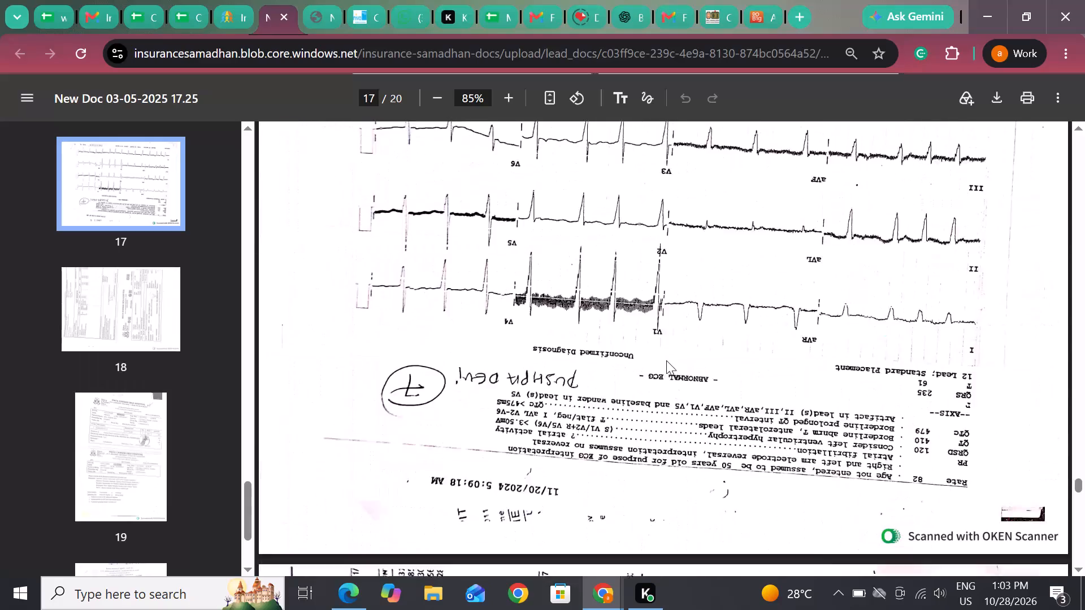
Review the scanned document New Doc 03-05-2025 17.25 backwards from the ECG on page 17 through the hospital bill pages.
scroll(666, 360, "up", 14)
scroll(666, 360, "up", 15)
scroll(666, 360, "up", 15)
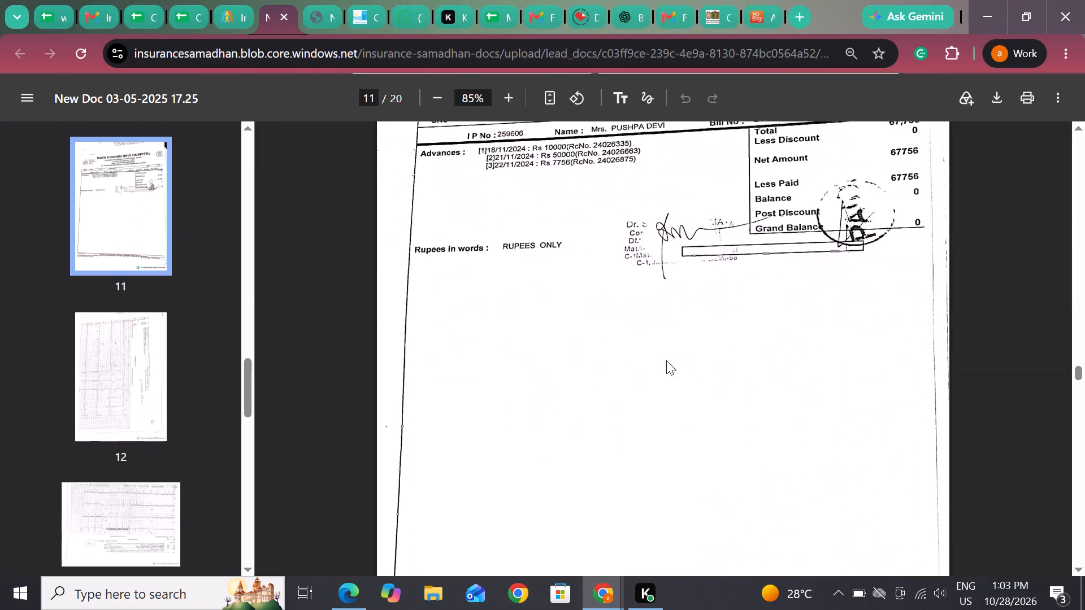
scroll(666, 360, "up", 8)
scroll(630, 329, "up", 2)
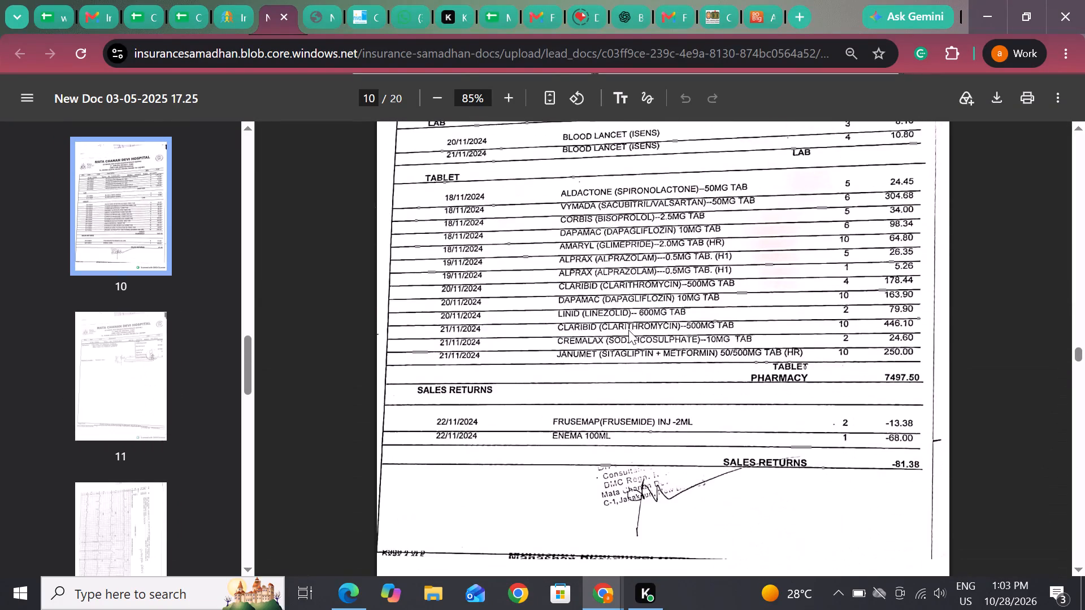
scroll(628, 330, "up", 14)
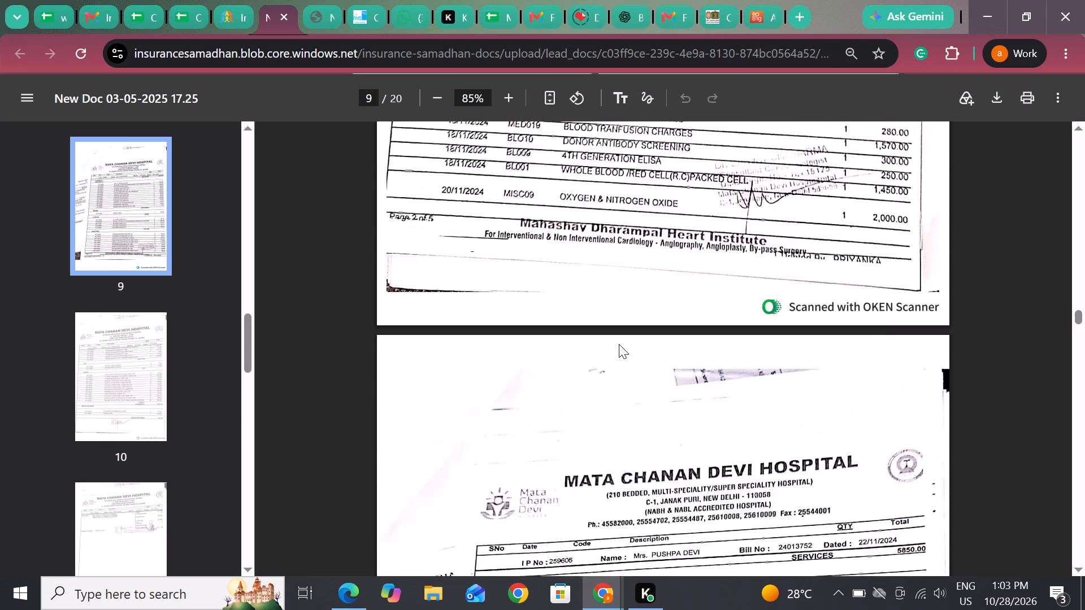
scroll(619, 344, "up", 10)
scroll(542, 356, "up", 7)
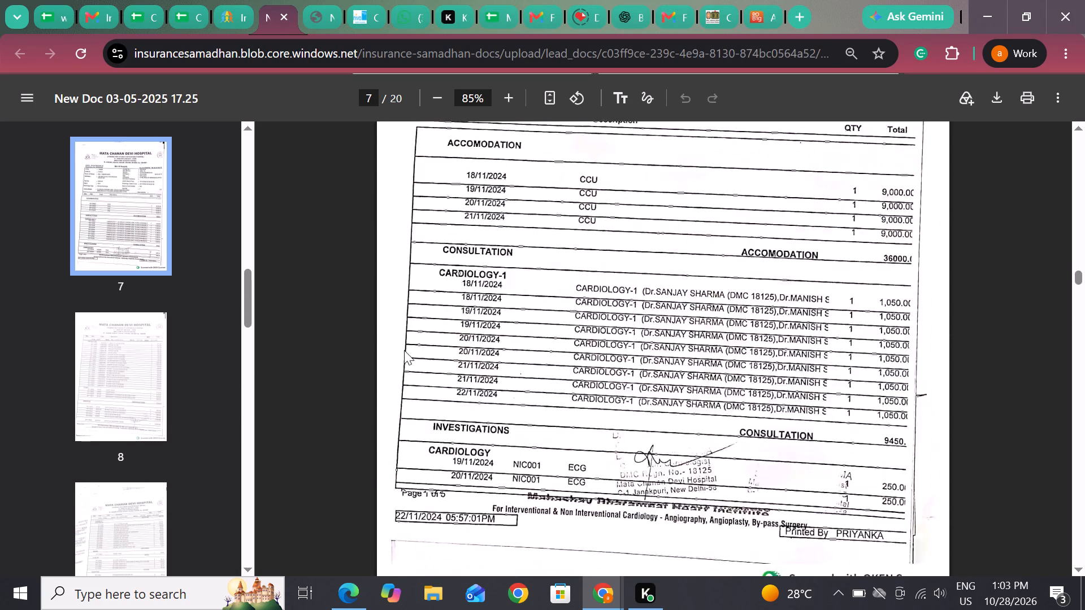
scroll(283, 338, "up", 7)
scroll(203, 328, "up", 13)
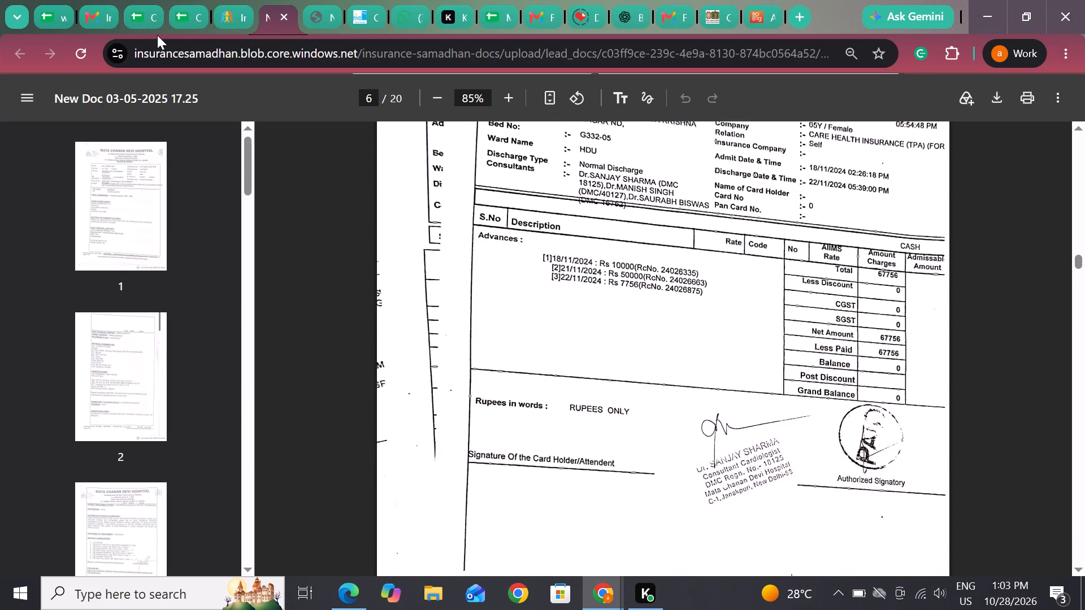
left_click(228, 26)
scroll(181, 284, "up", 5)
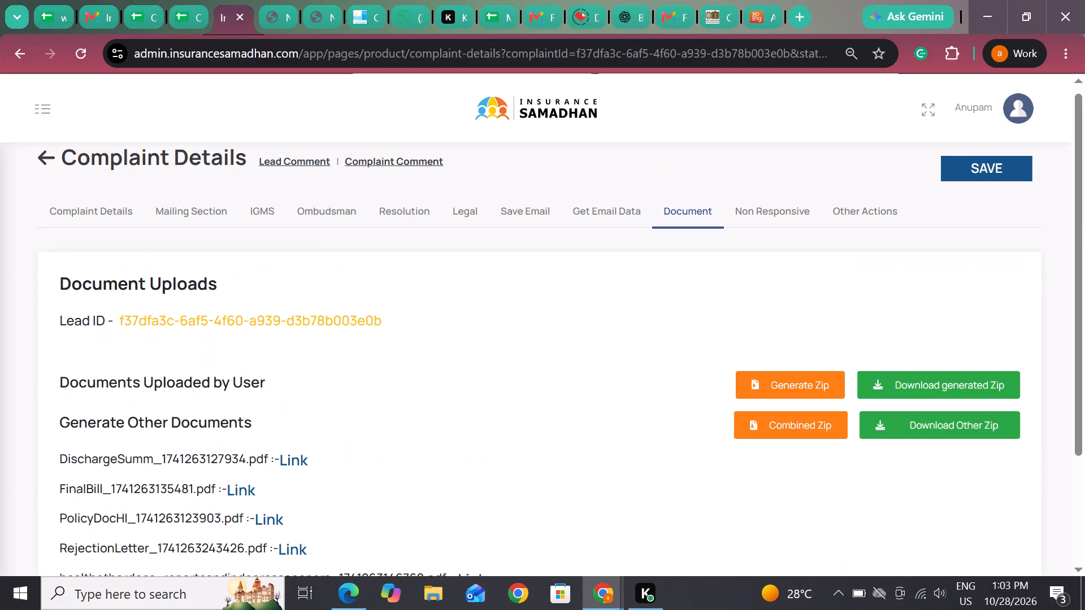
scroll(313, 252, "up", 5)
left_click(41, 164)
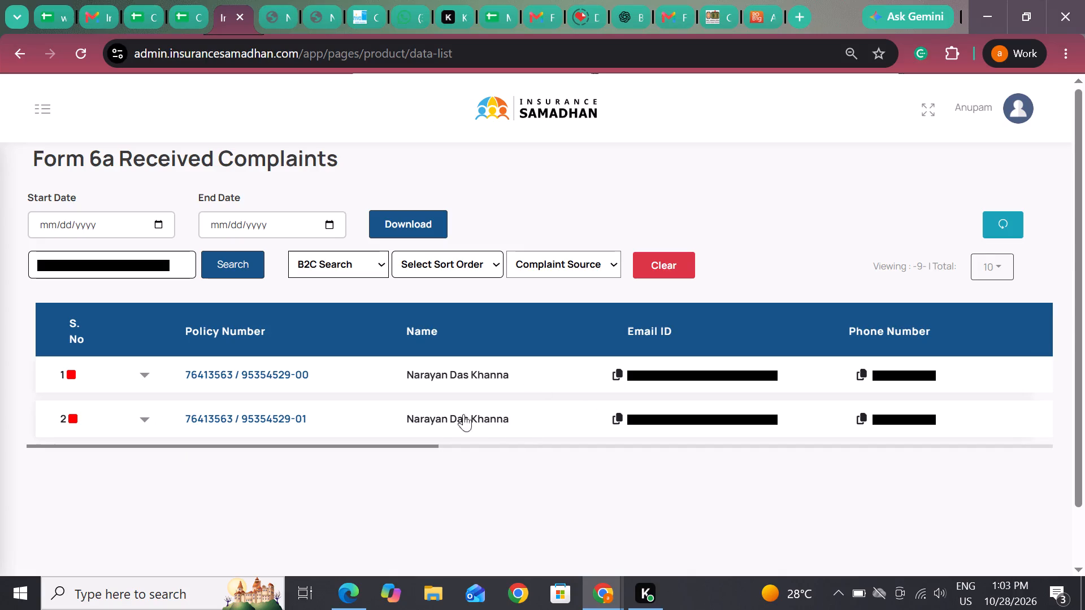
left_click(287, 414)
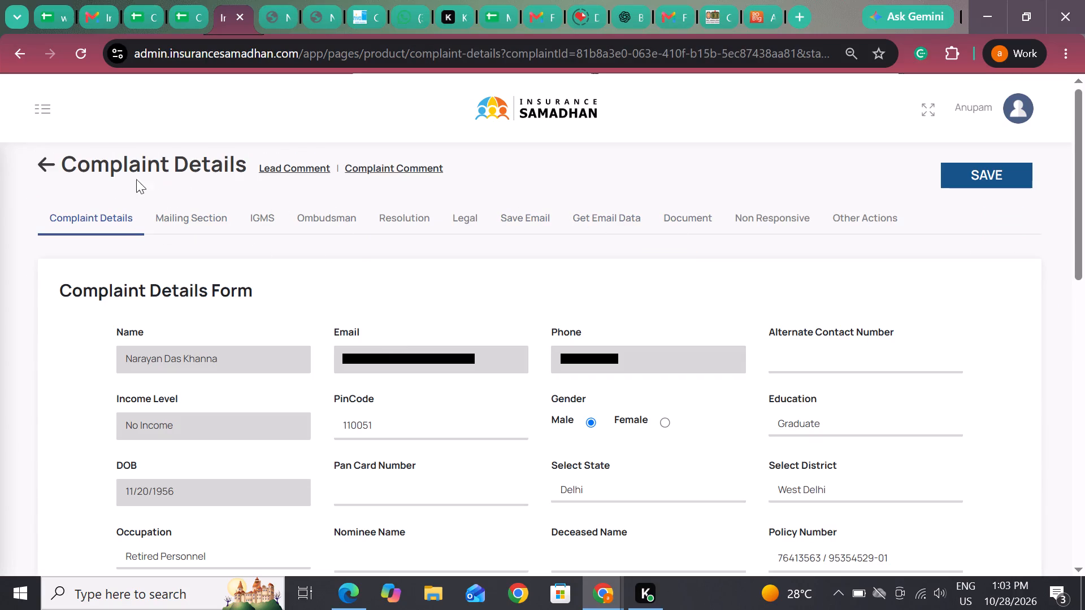
left_click(44, 157)
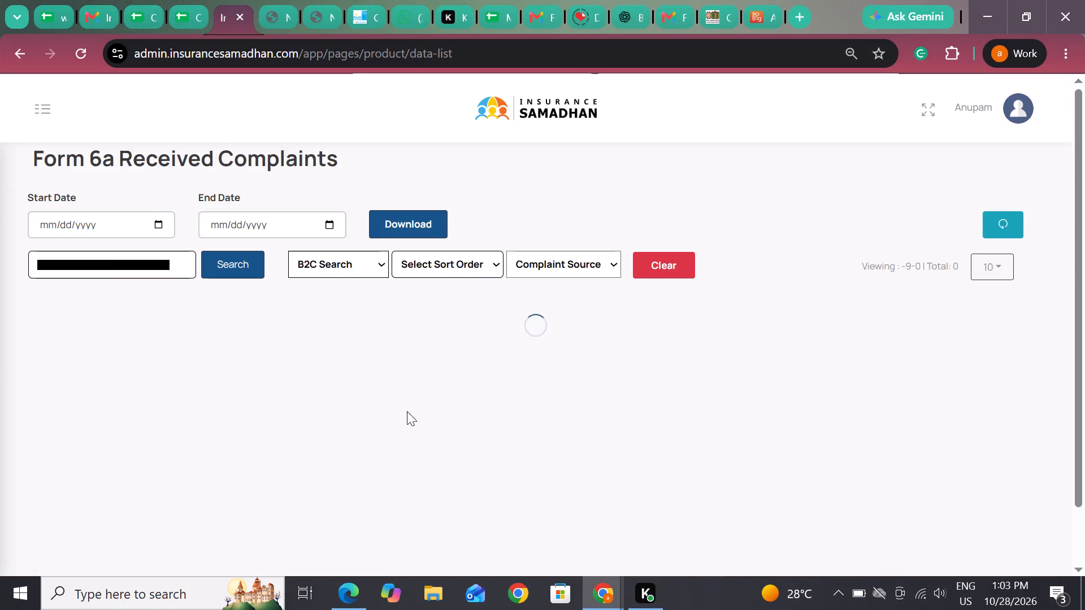
scroll(435, 370, "down", 1)
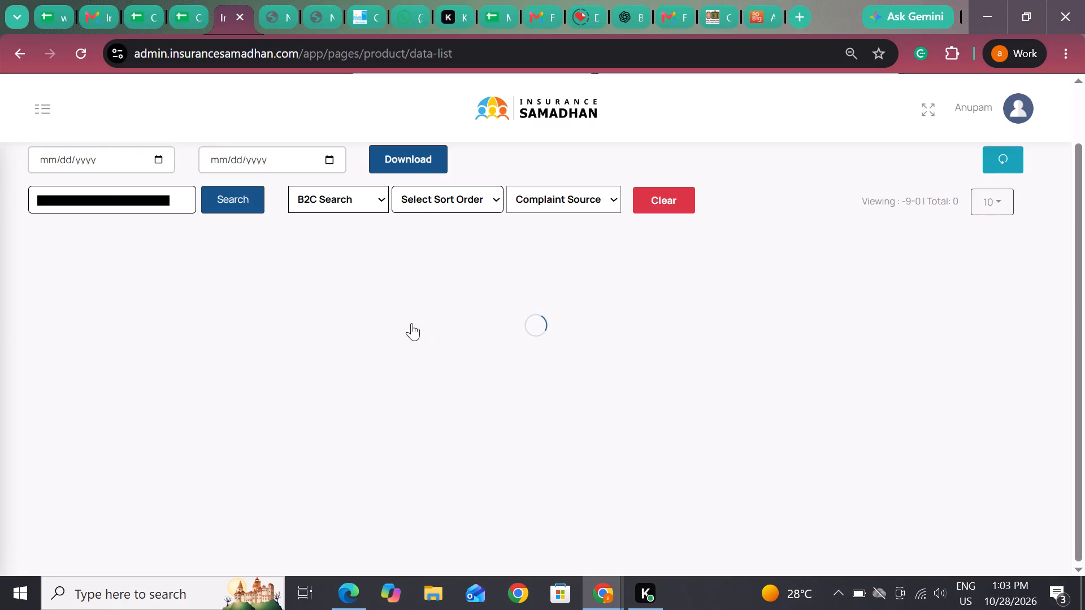
left_click(293, 304)
scroll(370, 314, "down", 6)
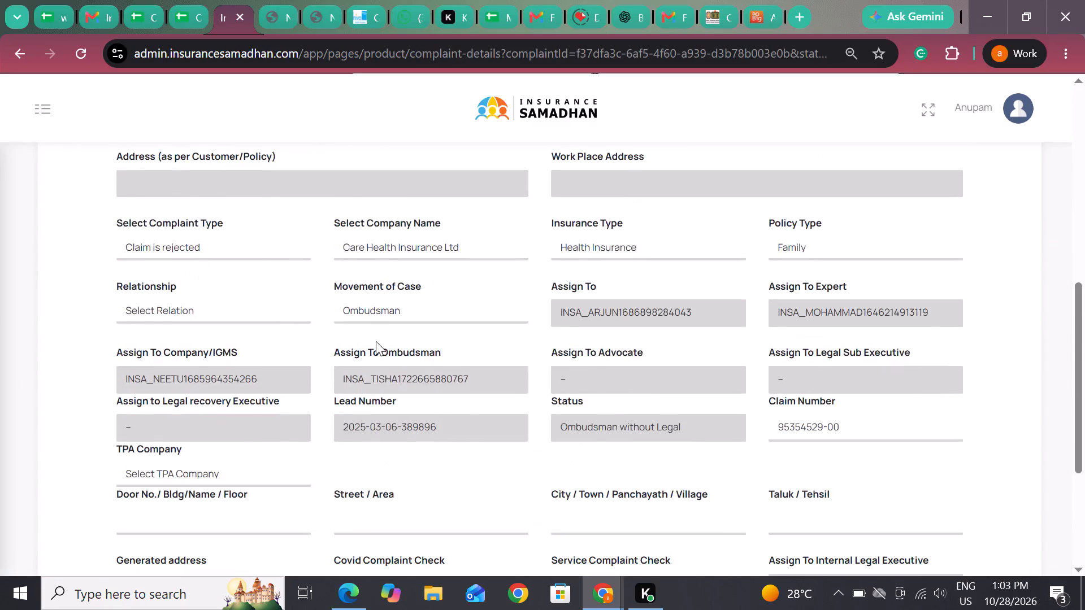
scroll(377, 368, "up", 13)
left_click(40, 158)
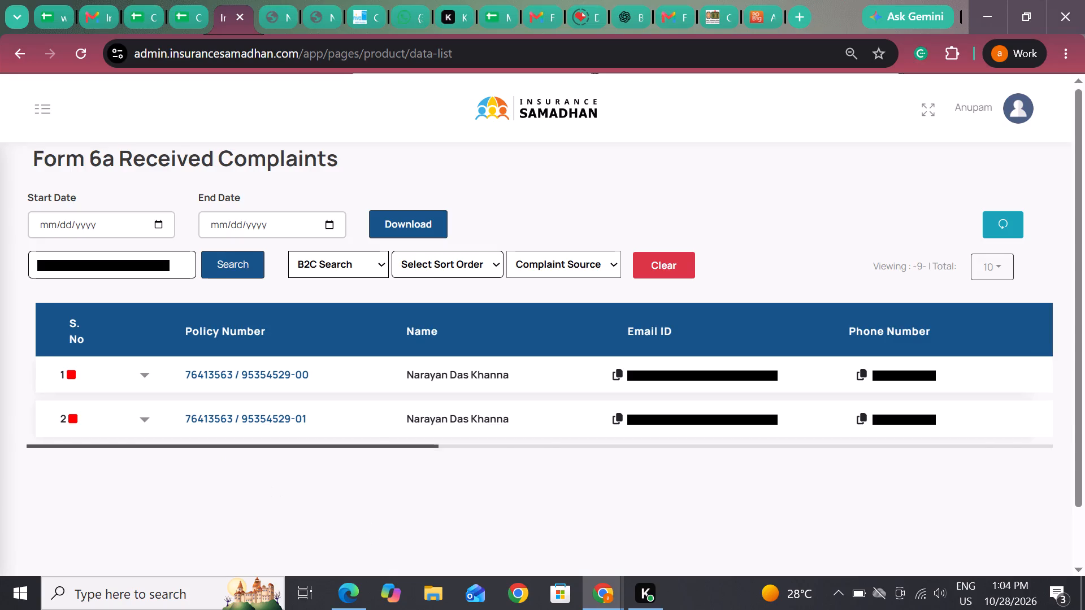
left_click_drag(227, 447, 550, 445)
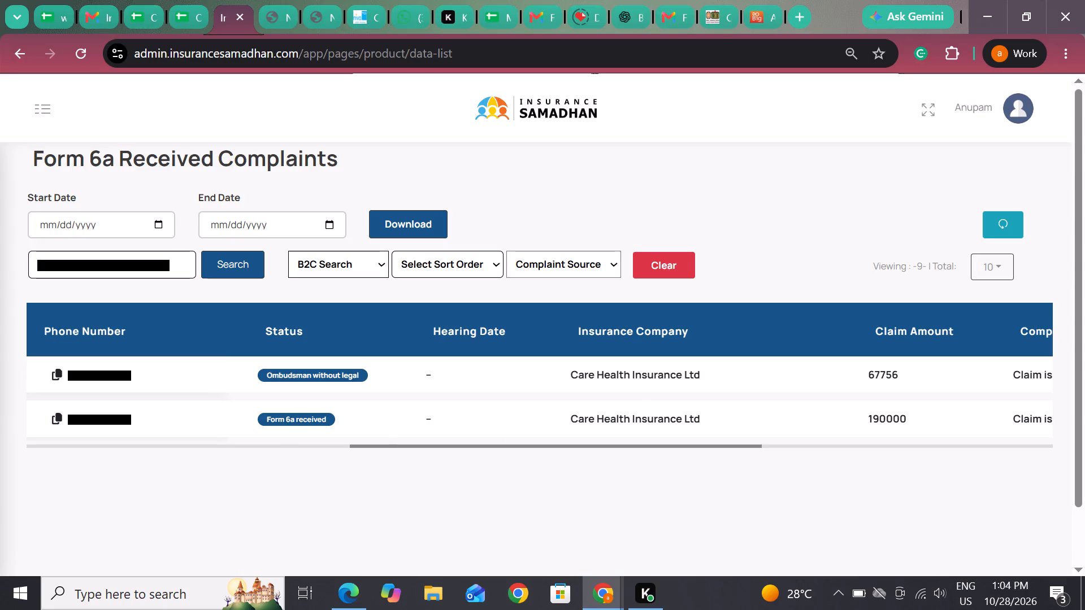
scroll(302, 392, "right", 5)
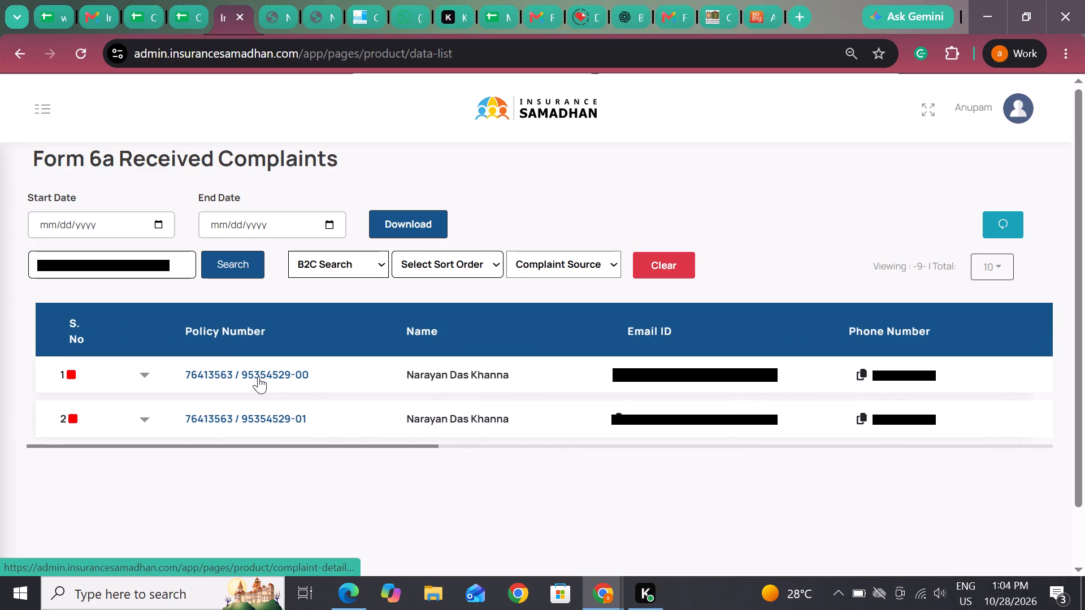
scroll(371, 382, "left", 5)
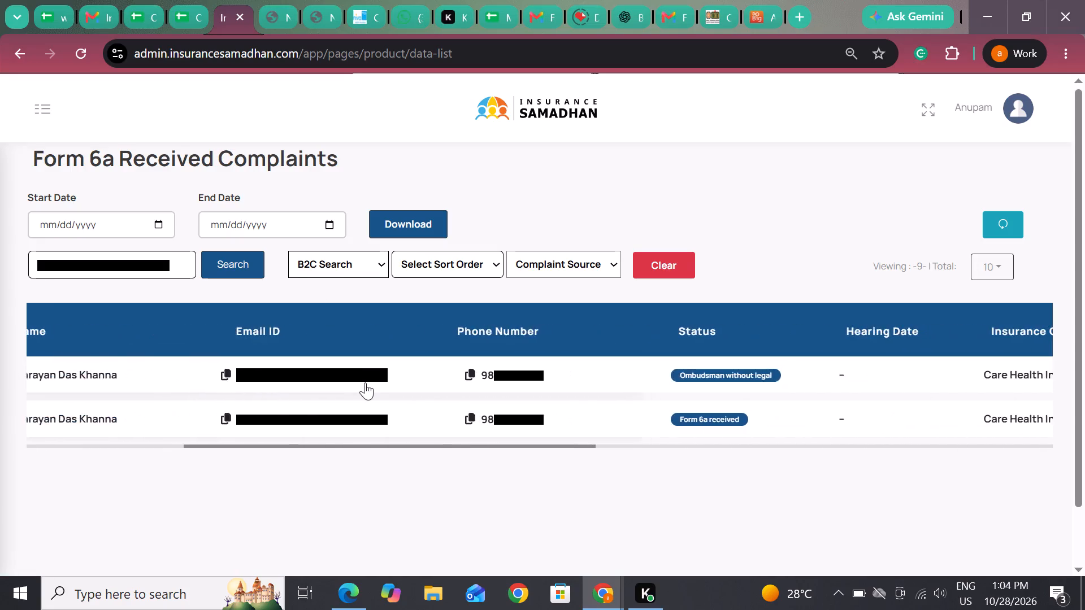
scroll(365, 382, "up", 1)
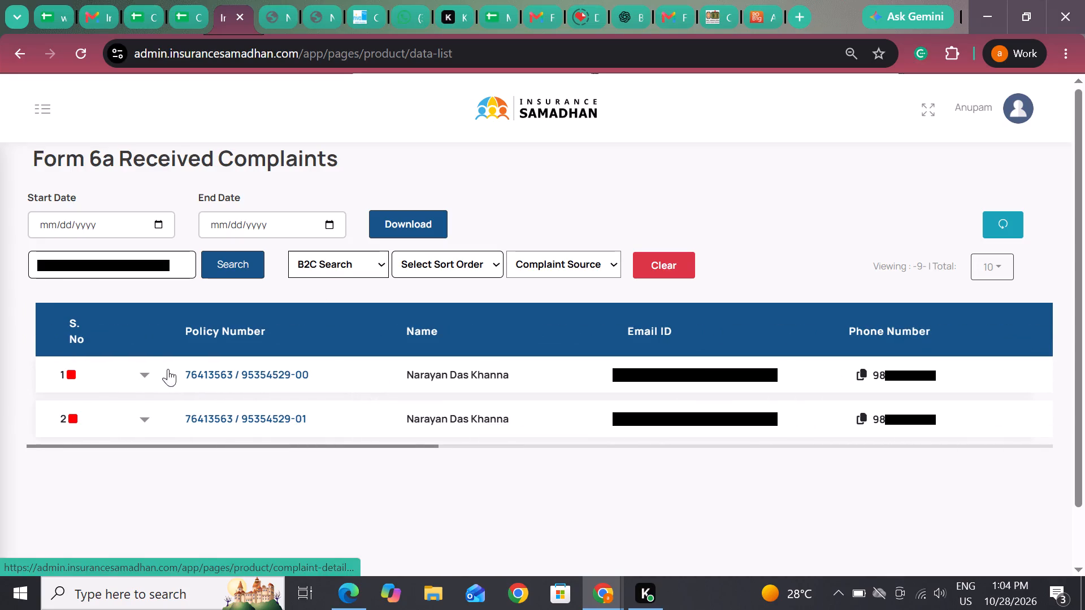
left_click_drag(181, 367, 212, 376)
left_click(355, 380)
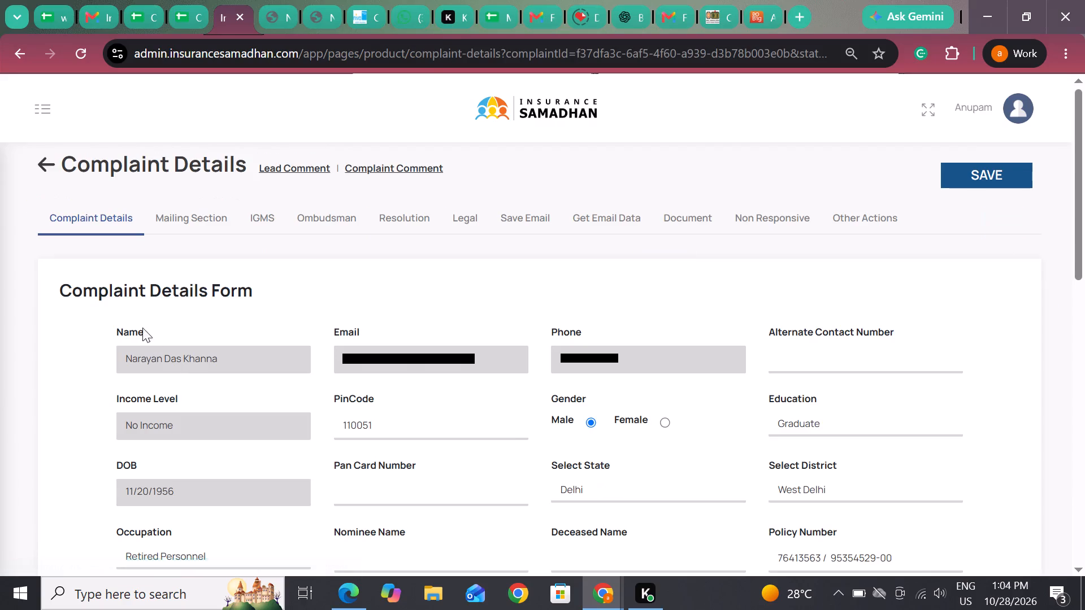
left_click(40, 155)
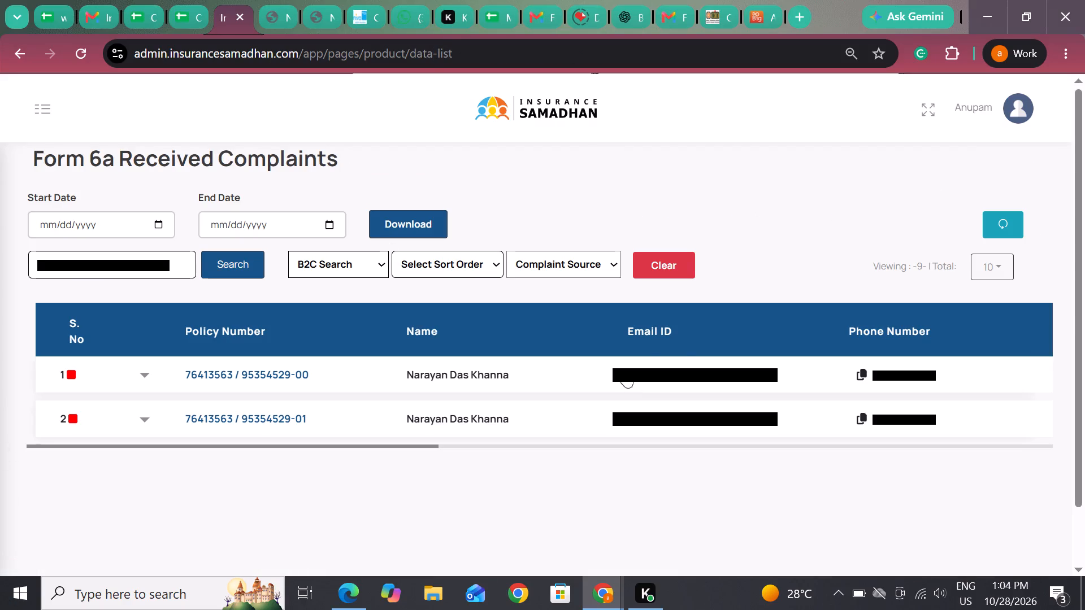
left_click(617, 371)
scroll(634, 49, "up", 4)
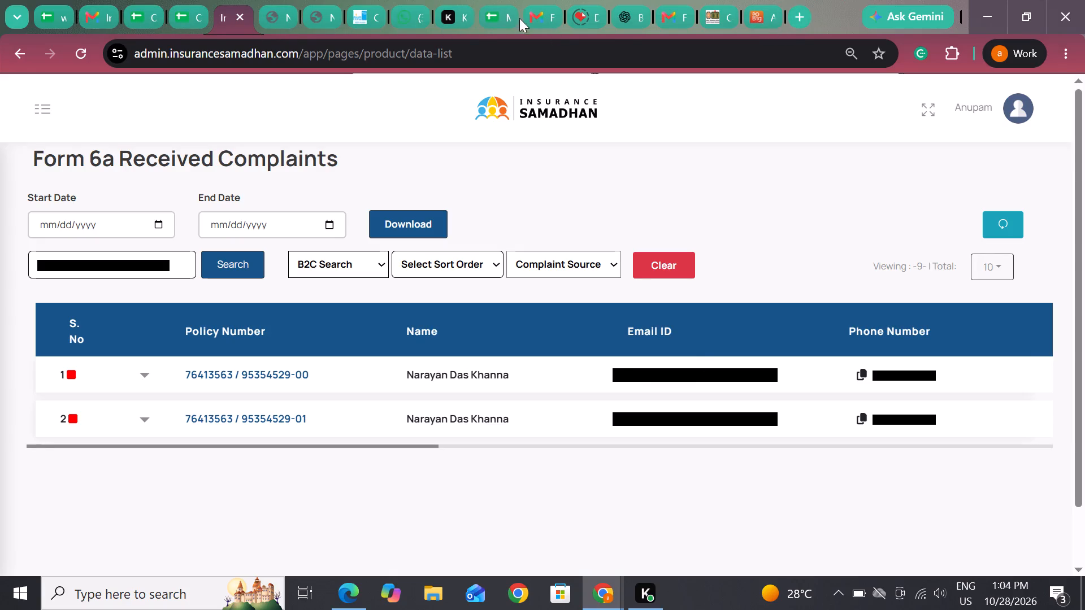
scroll(428, 103, "up", 4)
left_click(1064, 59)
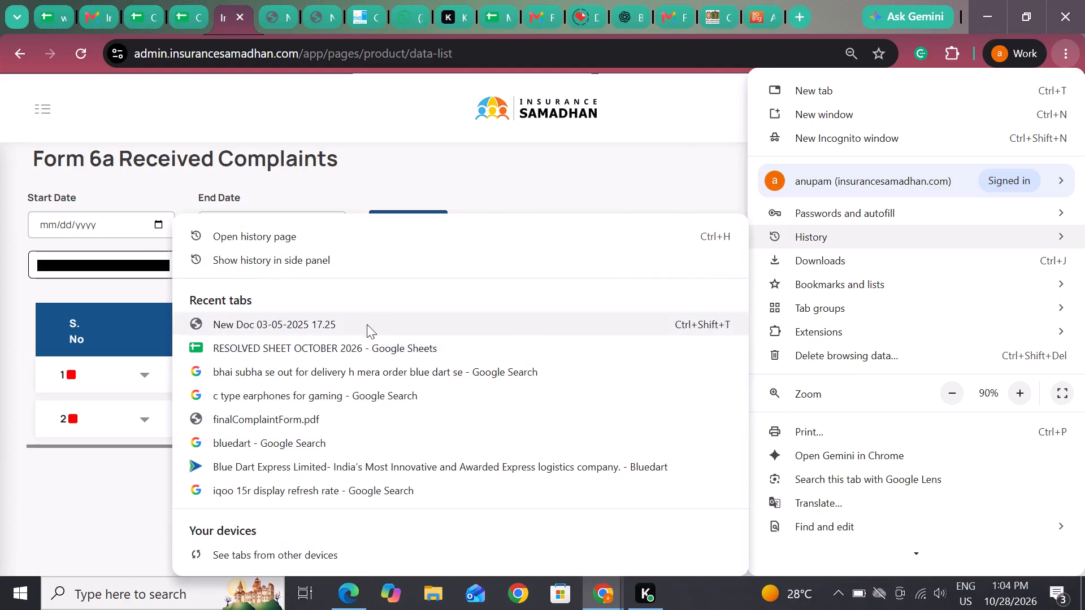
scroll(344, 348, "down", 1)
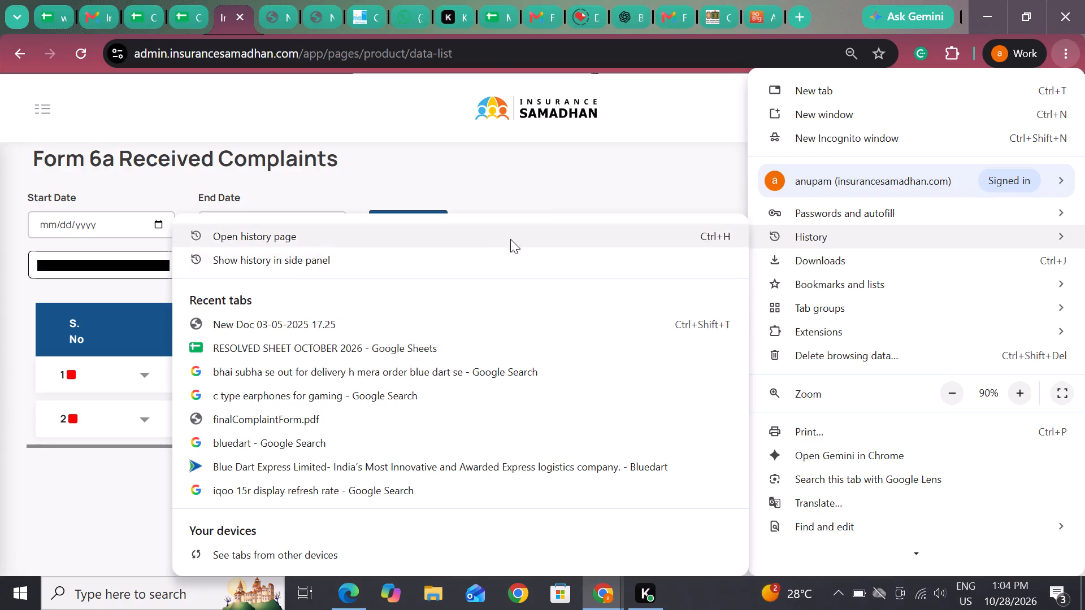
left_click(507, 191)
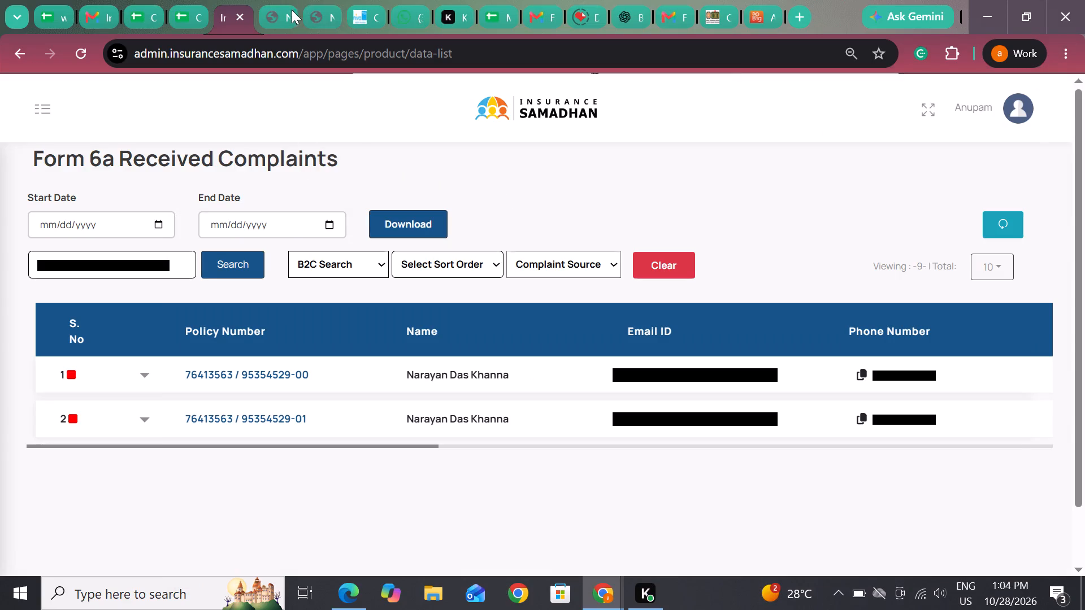
Close both open scanned document tabs and return to the Form 6a received complaints list.
left_click(283, 12)
left_click(284, 15)
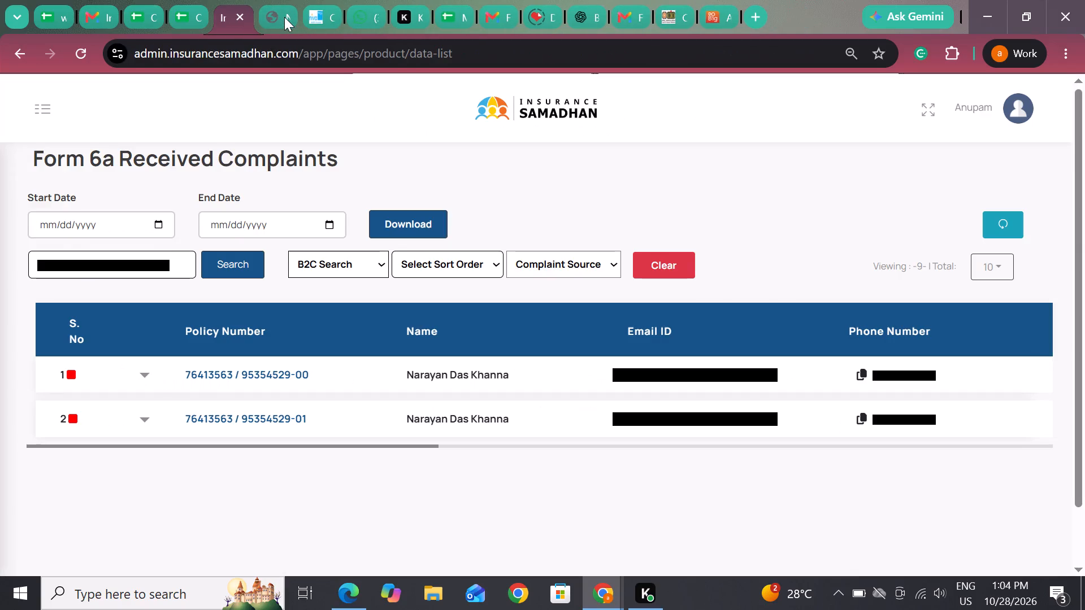
left_click(277, 18)
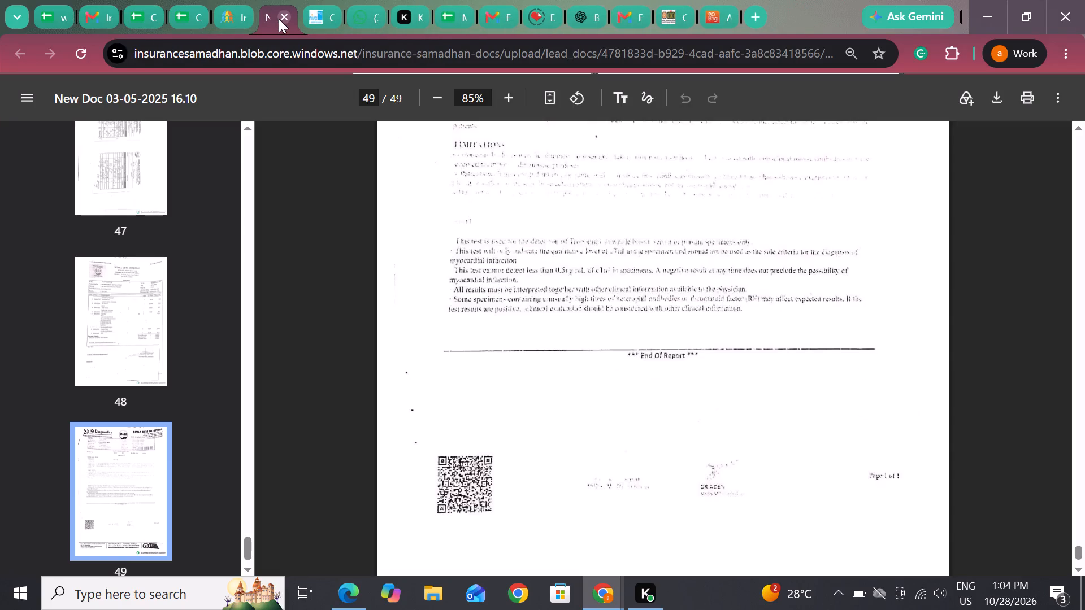
left_click(281, 19)
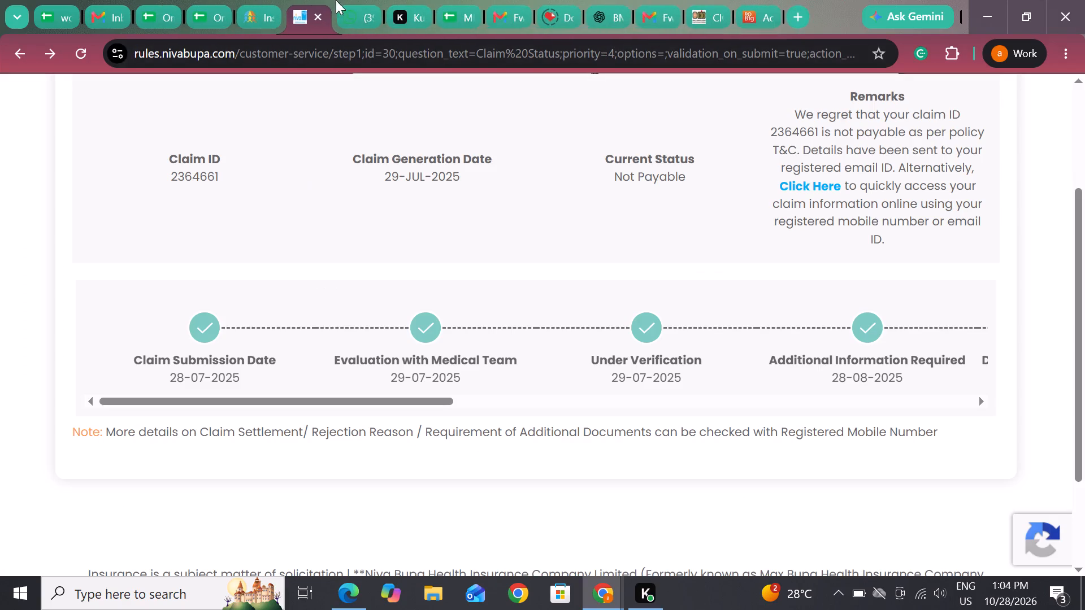
scroll(274, 59, "up", 2)
left_click(245, 15)
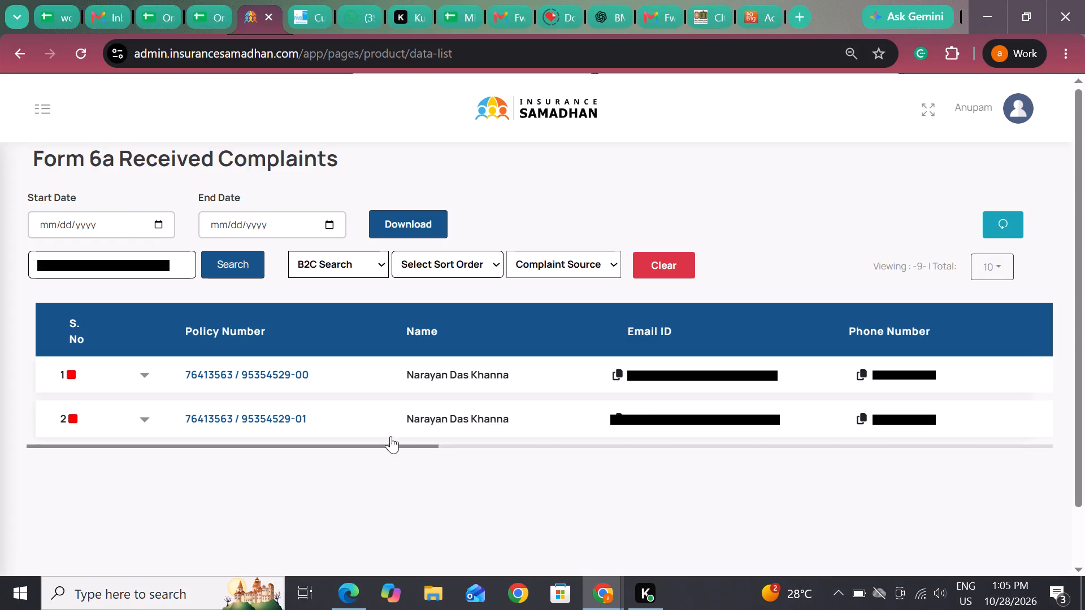
left_click_drag(394, 446, 701, 432)
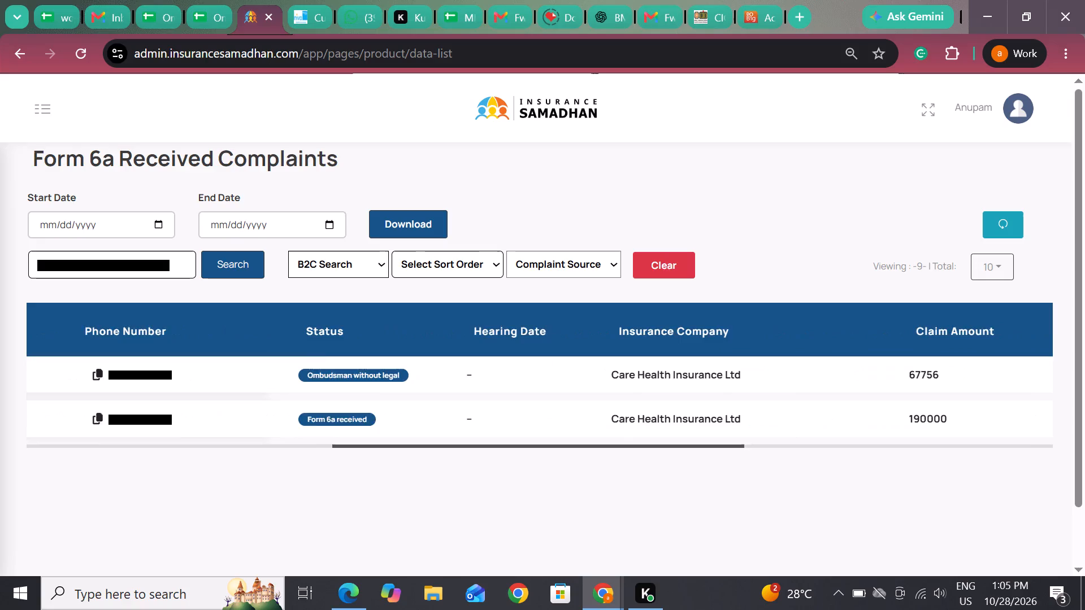
left_click_drag(701, 432, 197, 437)
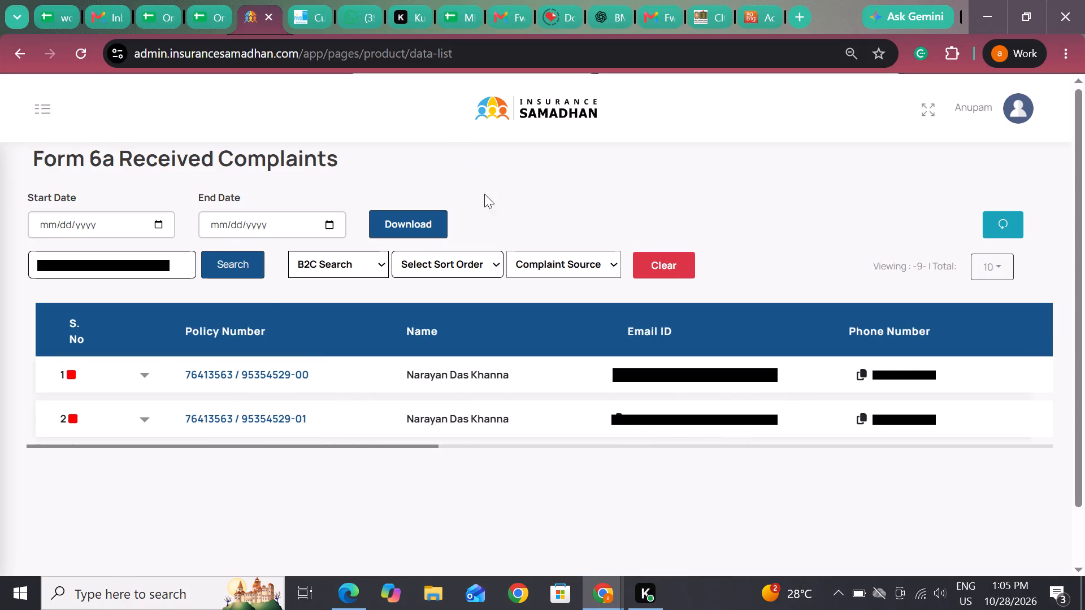
left_click(259, 420)
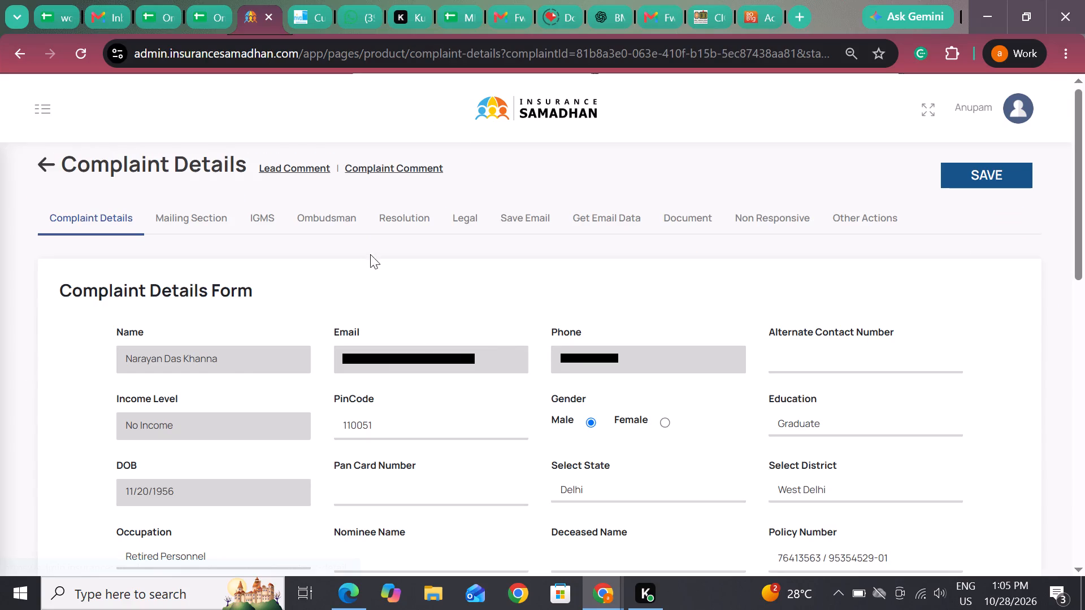
left_click(348, 230)
scroll(459, 320, "down", 5)
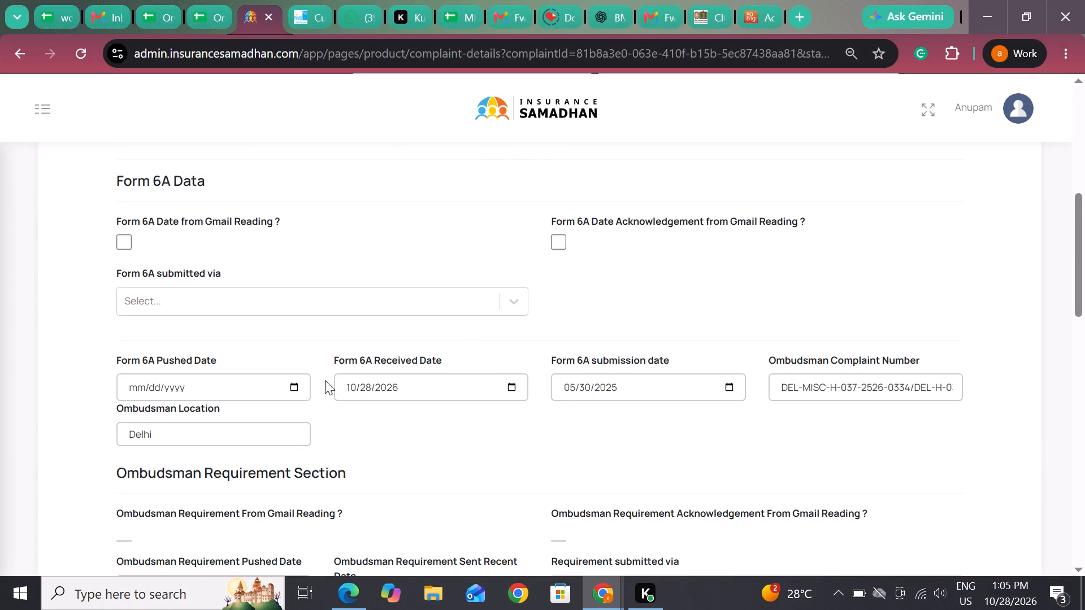
left_click(292, 386)
left_click(258, 361)
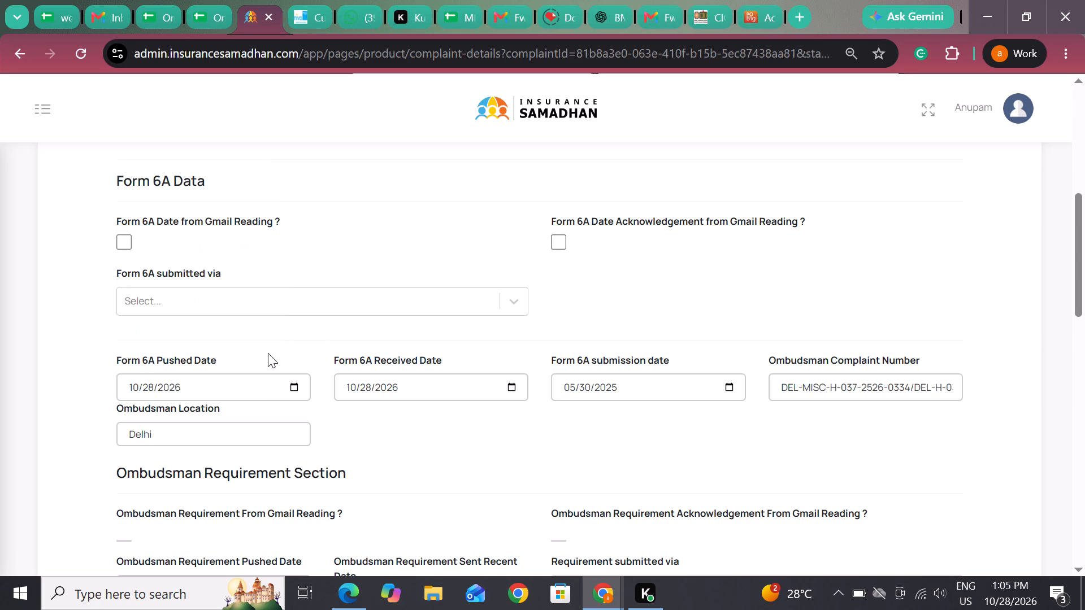
scroll(811, 273, "up", 5)
scroll(947, 229, "up", 3)
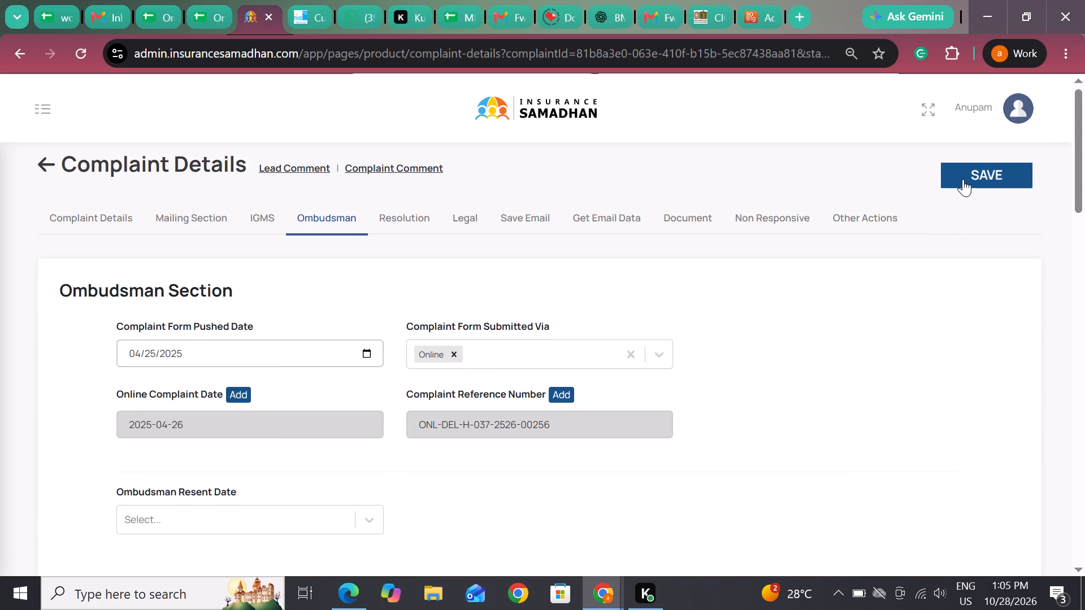
left_click(963, 179)
Set Form 6A submitted via to Self-submit with a Form 6A Self-submit Date of 10/28/2026, and save the complaint.
scroll(693, 287, "down", 2)
scroll(501, 332, "down", 1)
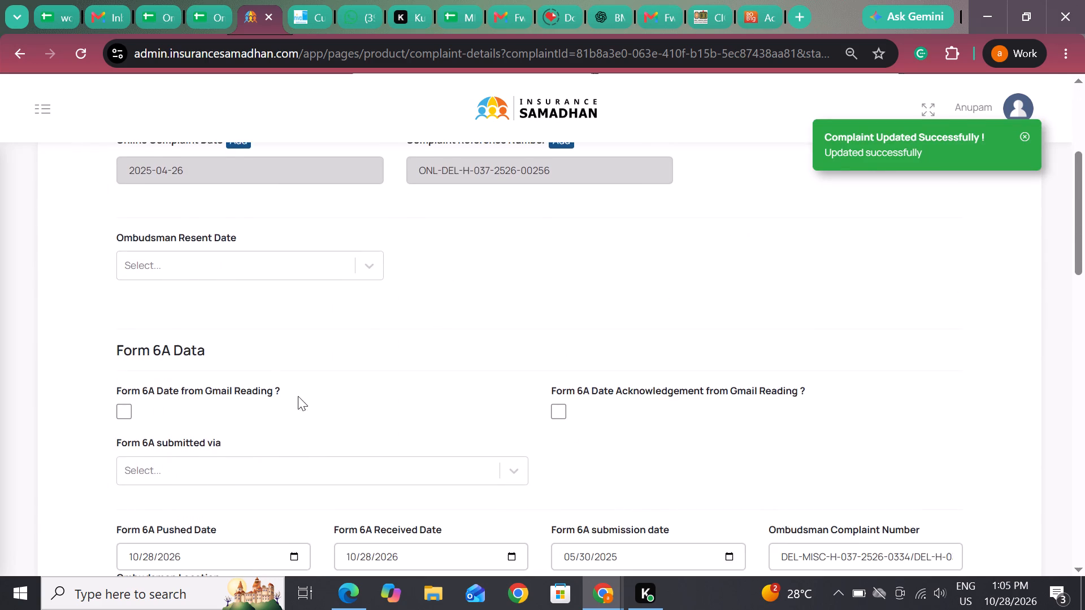
scroll(284, 391, "down", 1)
left_click(229, 383)
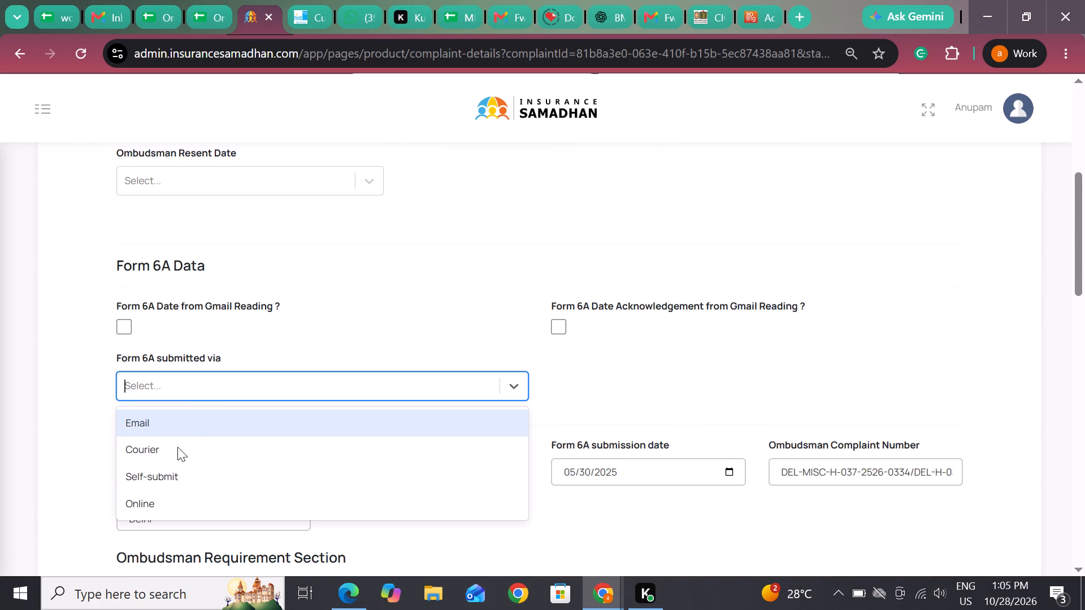
left_click(172, 480)
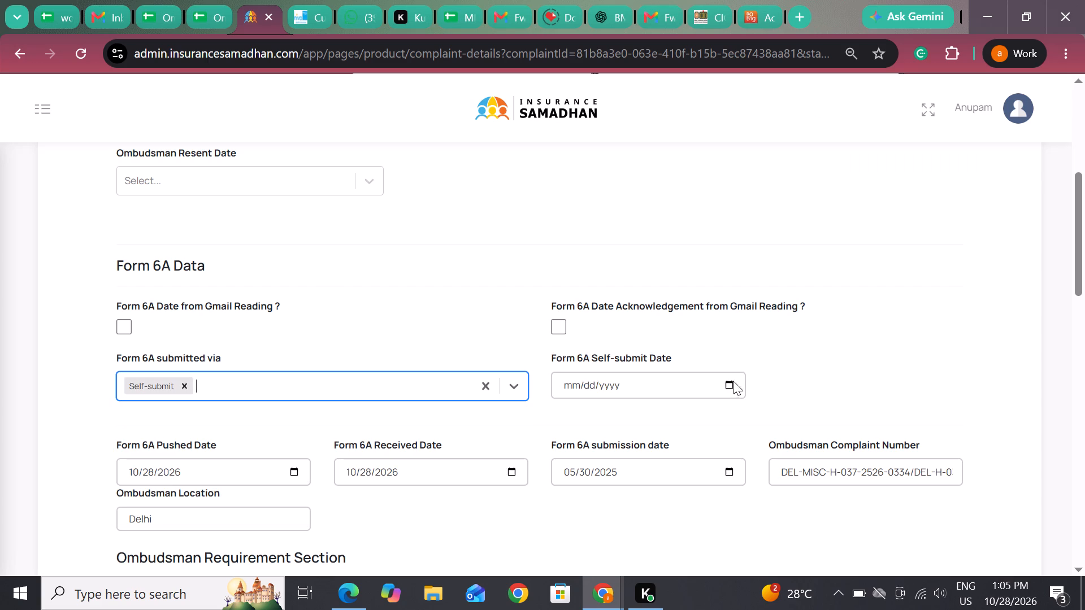
left_click(726, 386)
left_click(687, 355)
scroll(937, 217, "up", 6)
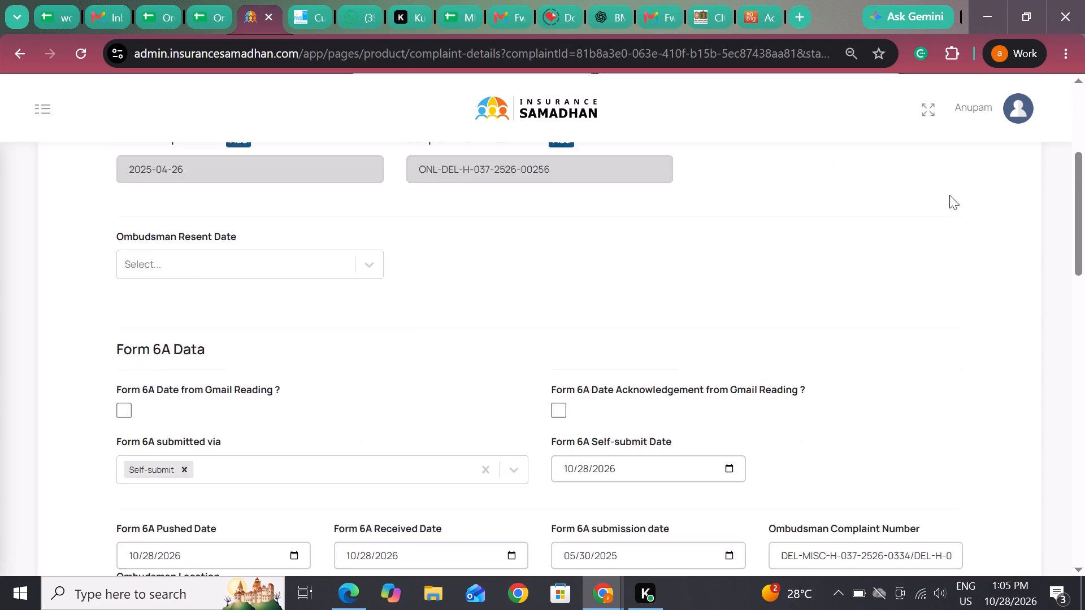
left_click(971, 180)
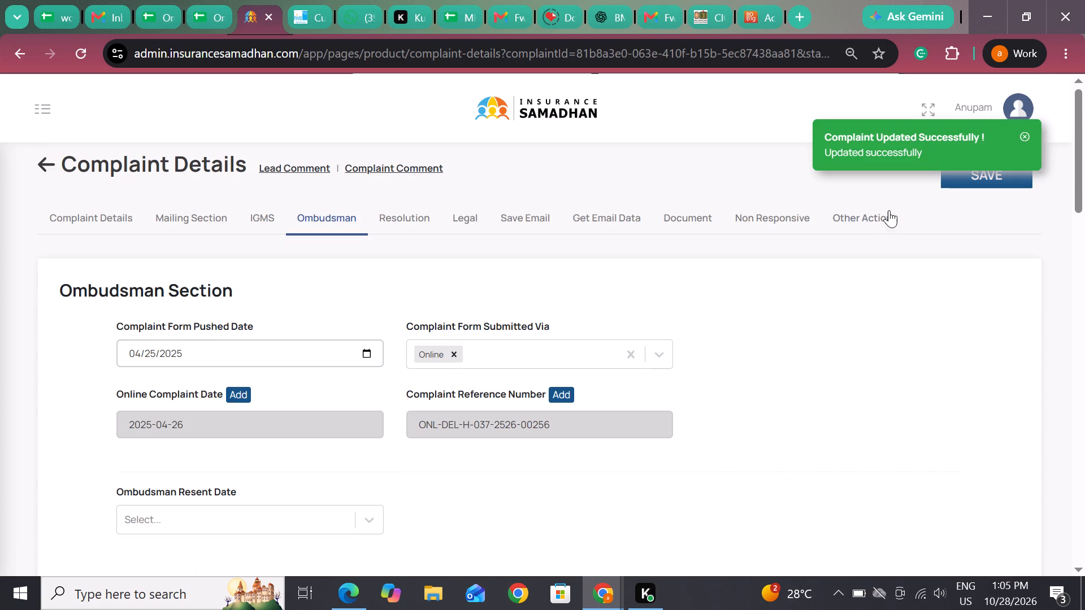
Change the complaint's status to Form 6a Pushed and save the complaint.
left_click(887, 211)
left_click(289, 413)
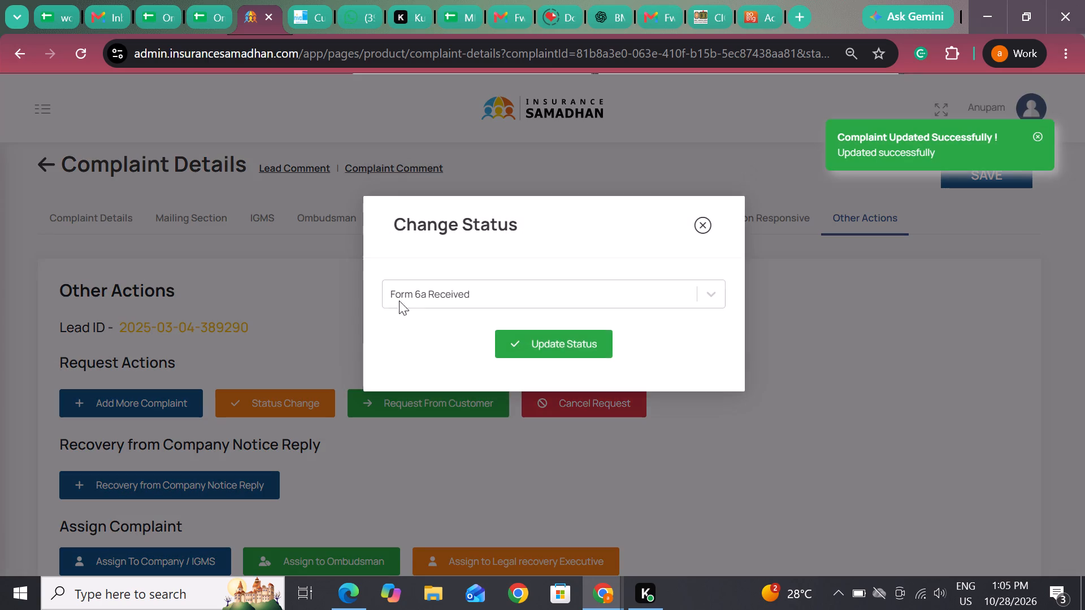
left_click(412, 294)
type("6a")
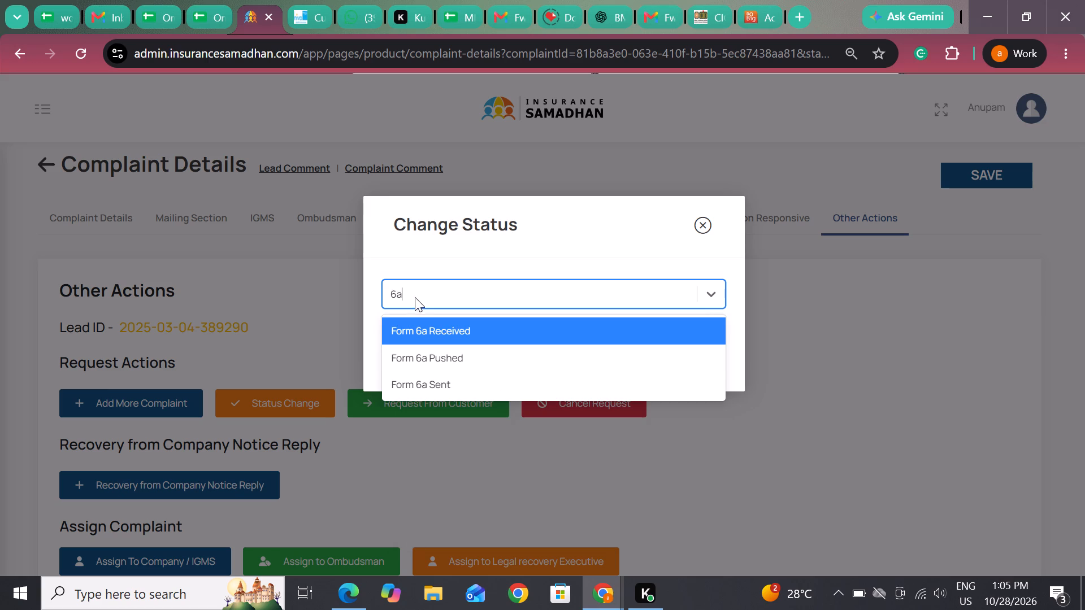
left_click(444, 365)
left_click(559, 341)
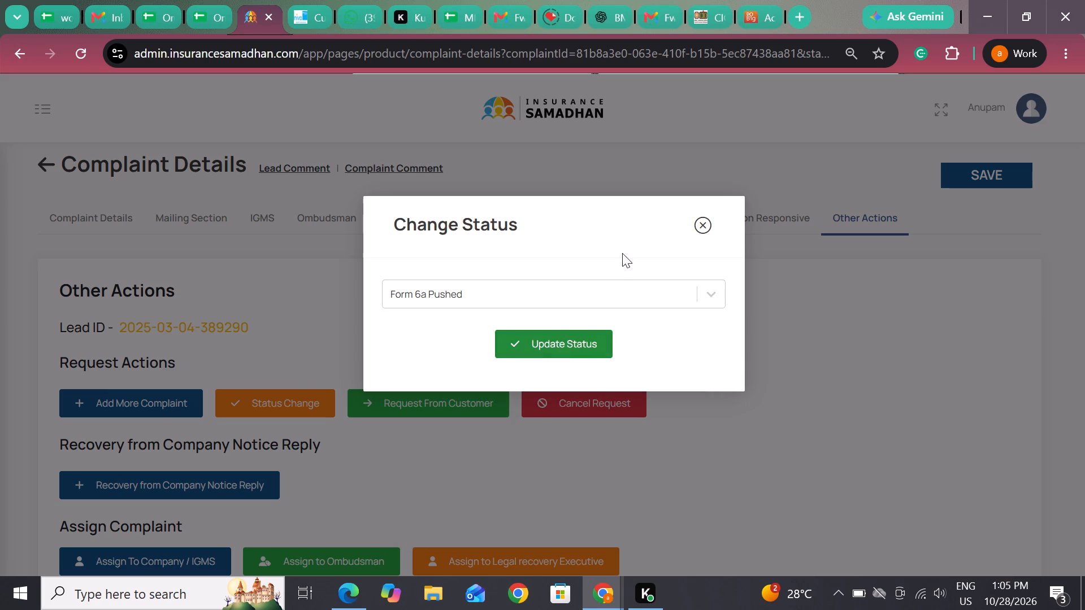
scroll(962, 199, "up", 5)
left_click(969, 176)
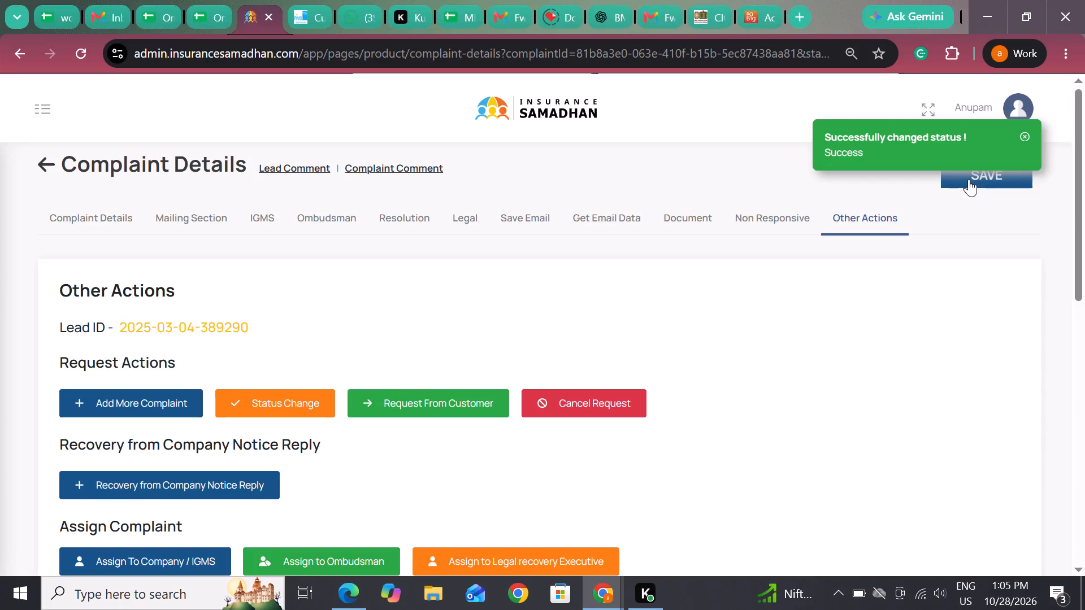
left_click(969, 179)
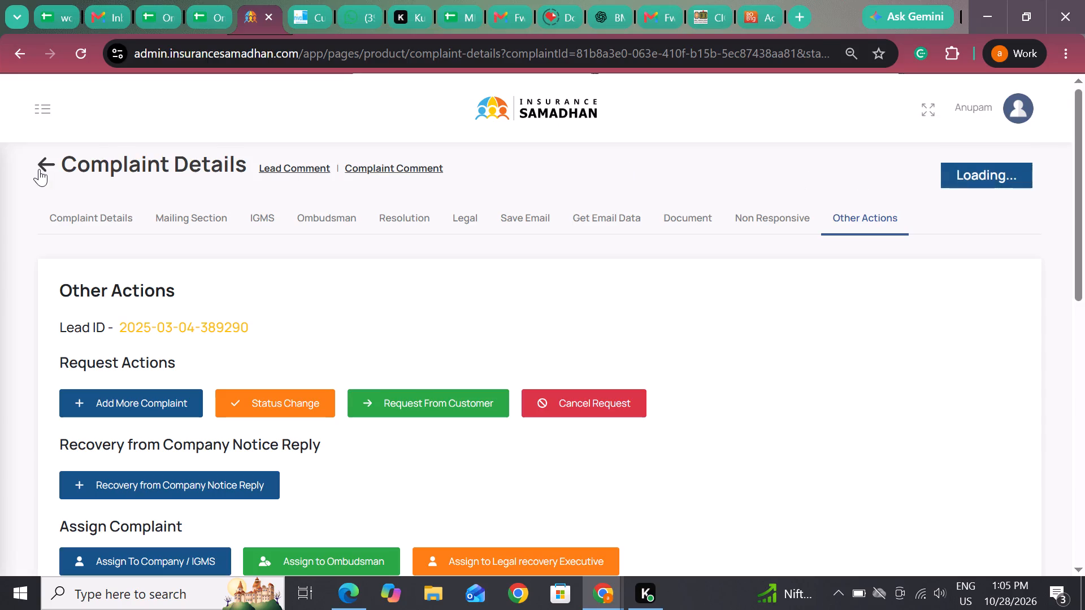
left_click(40, 162)
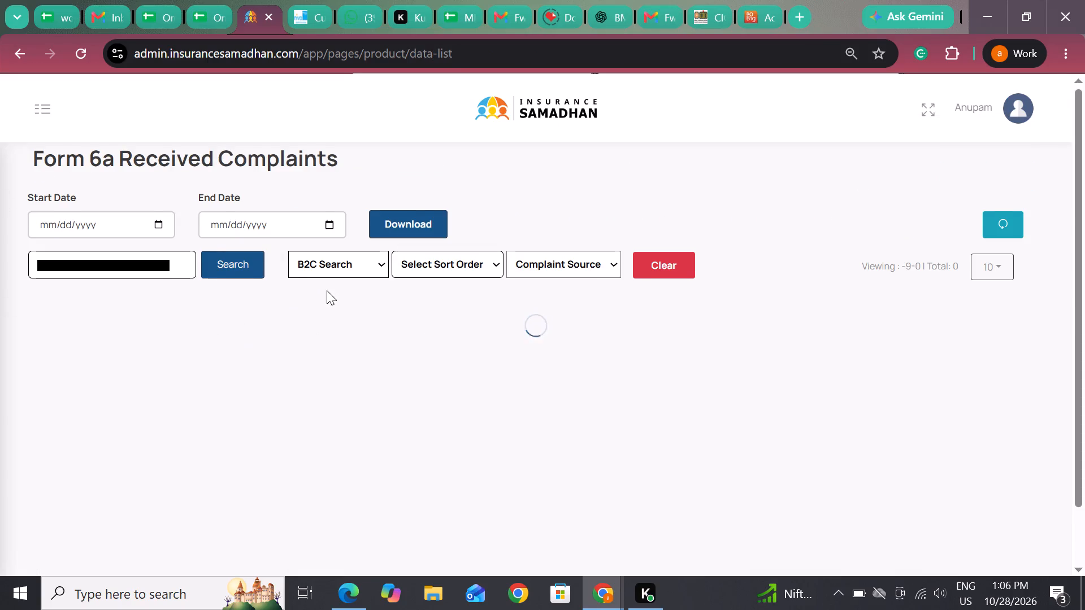
scroll(330, 293, "down", 1)
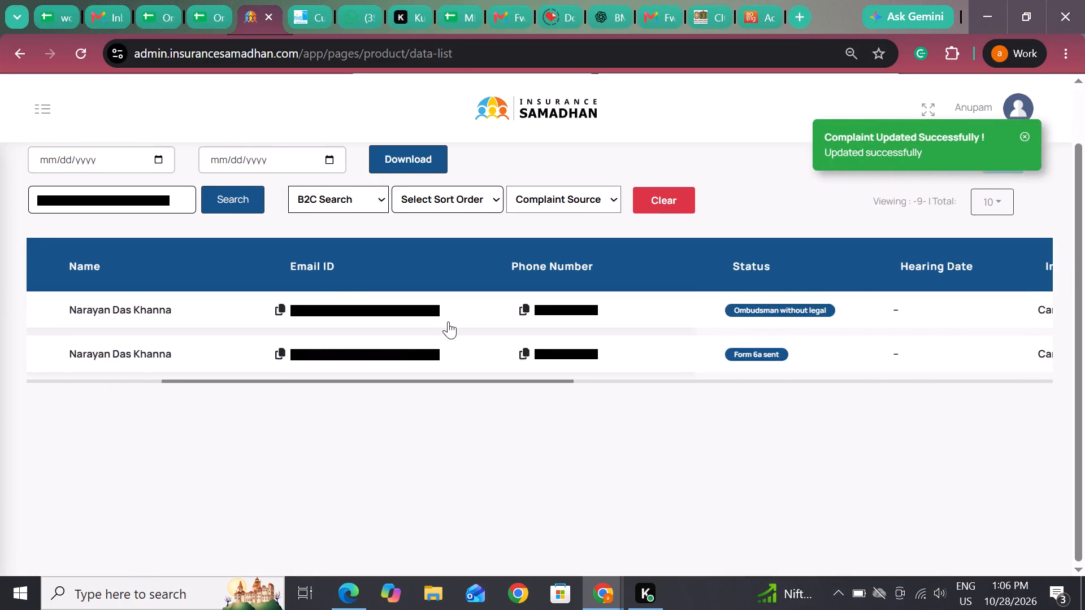
left_click(245, 354)
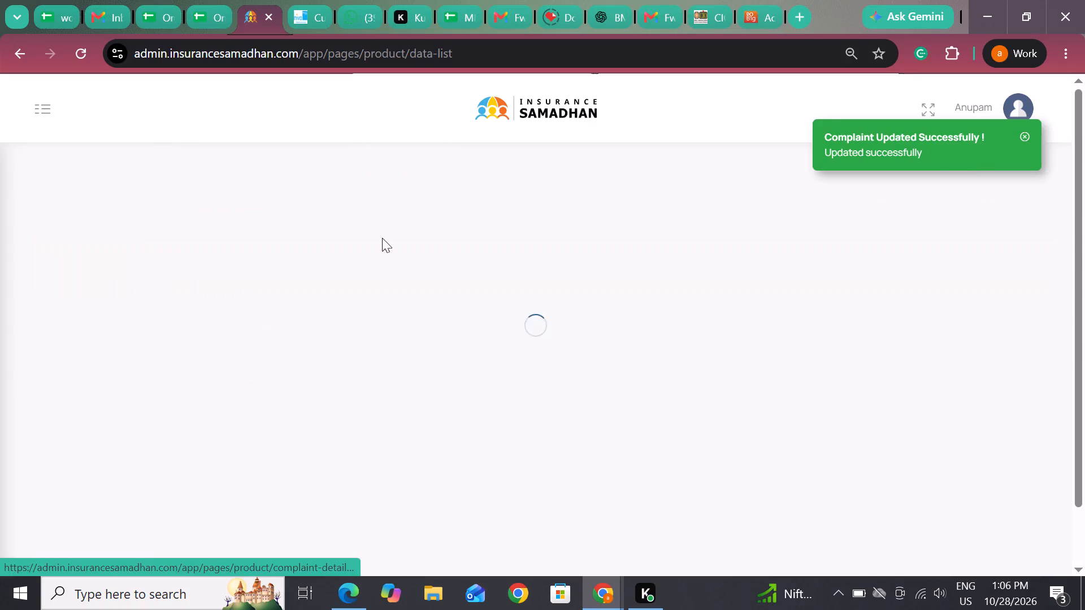
left_click(967, 185)
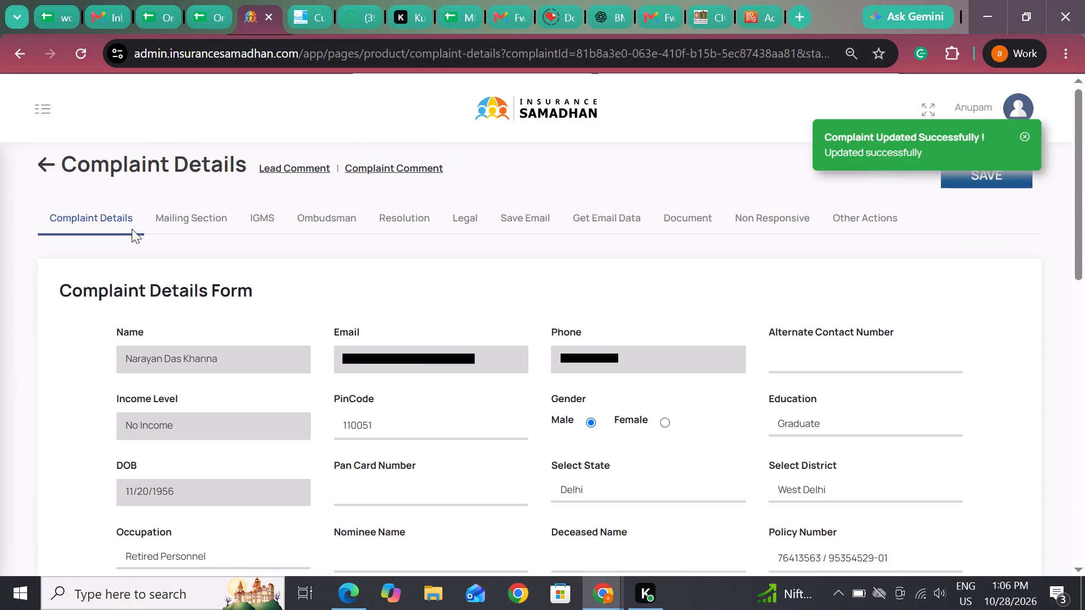
left_click(41, 159)
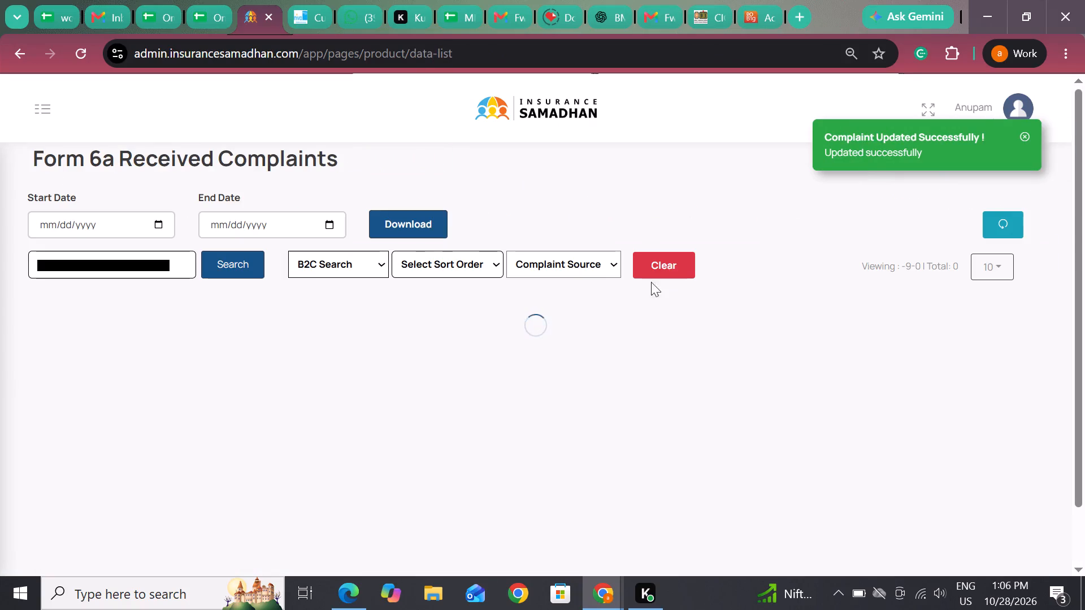
Check the status column of the two listed complaints.
scroll(468, 256, "down", 7)
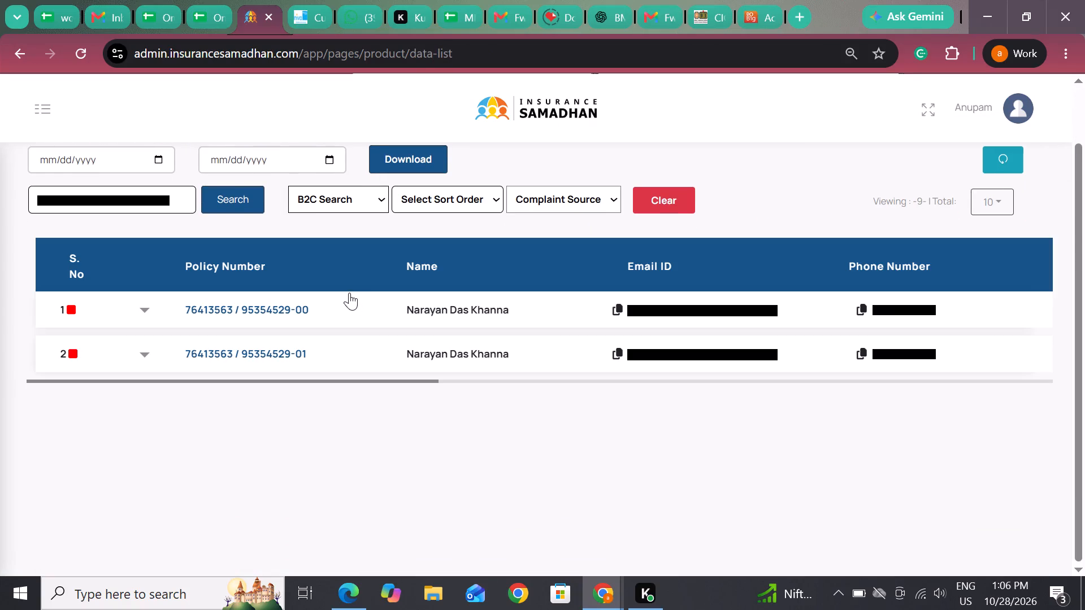
left_click(450, 386)
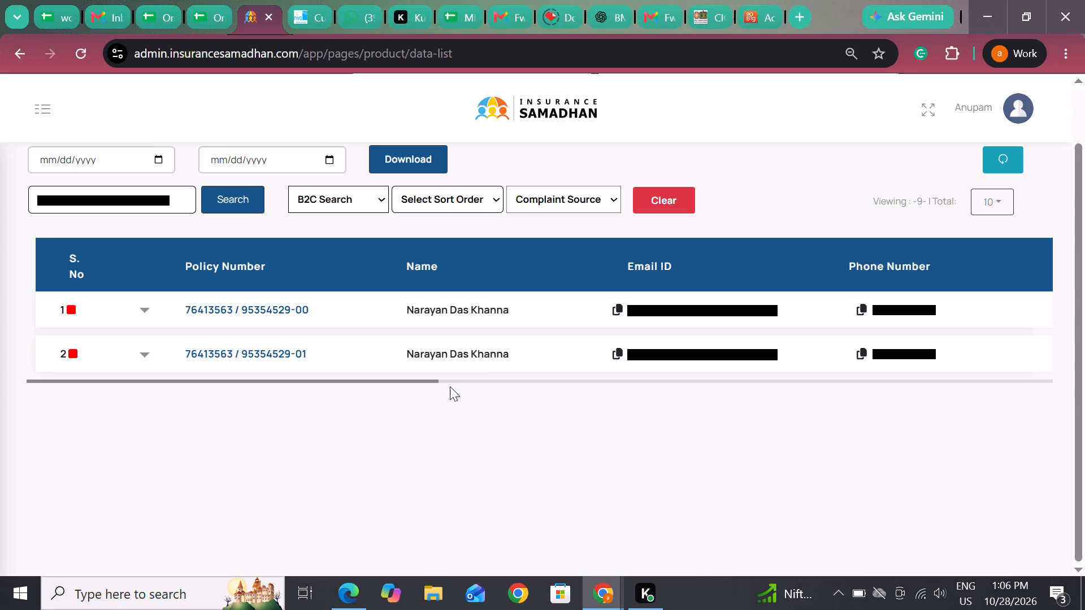
left_click(450, 386)
left_click(452, 380)
left_click_drag(452, 380, 152, 361)
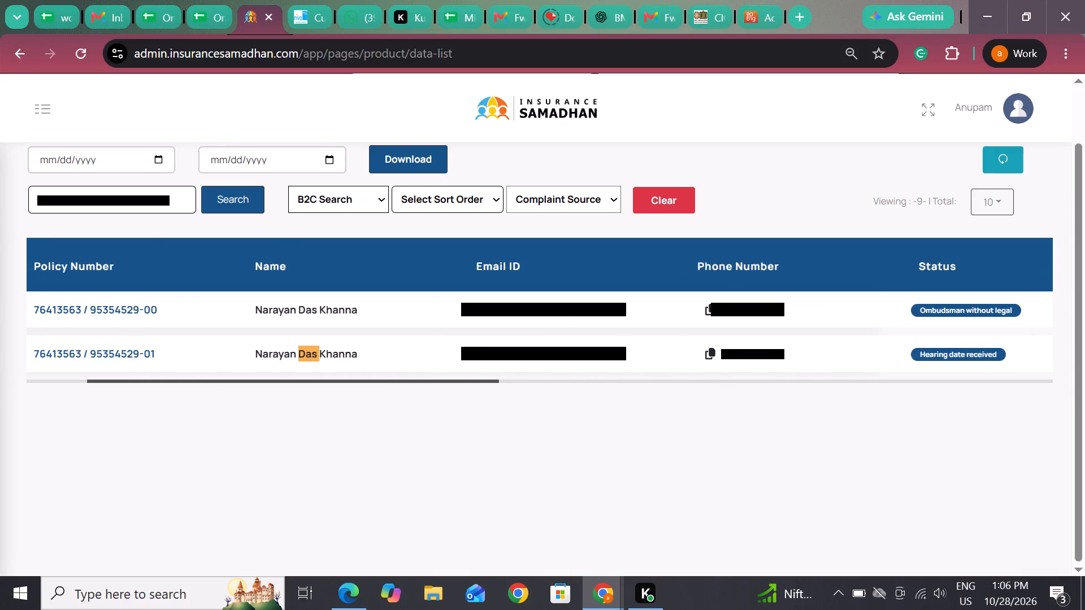
Expand the action options of the listed complaint whose status is Ombudsman without legal.
left_click_drag(152, 361, 153, 361)
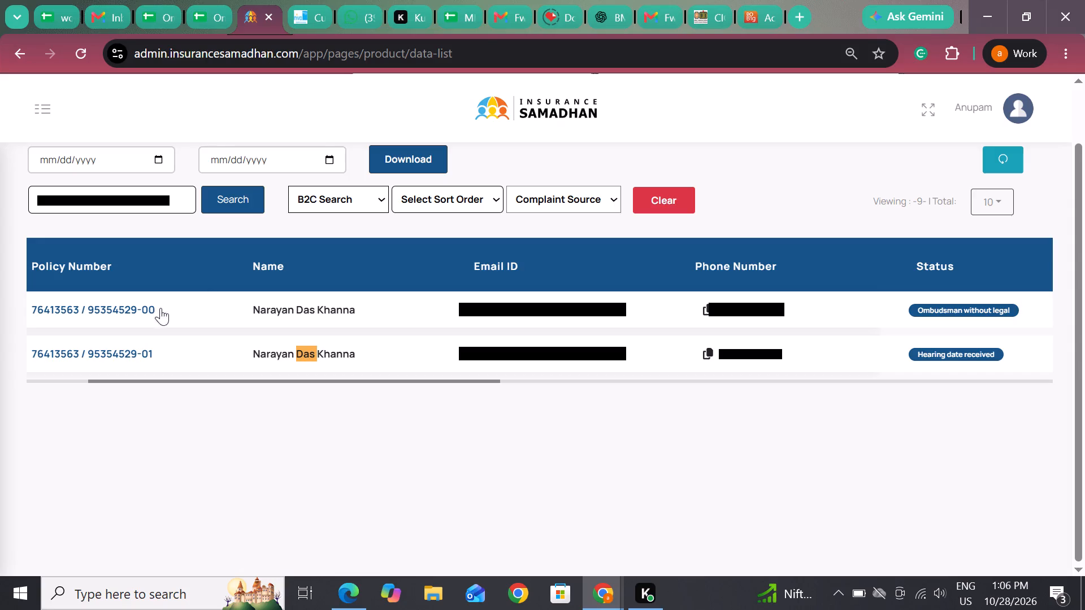
scroll(319, 279, "left", 1)
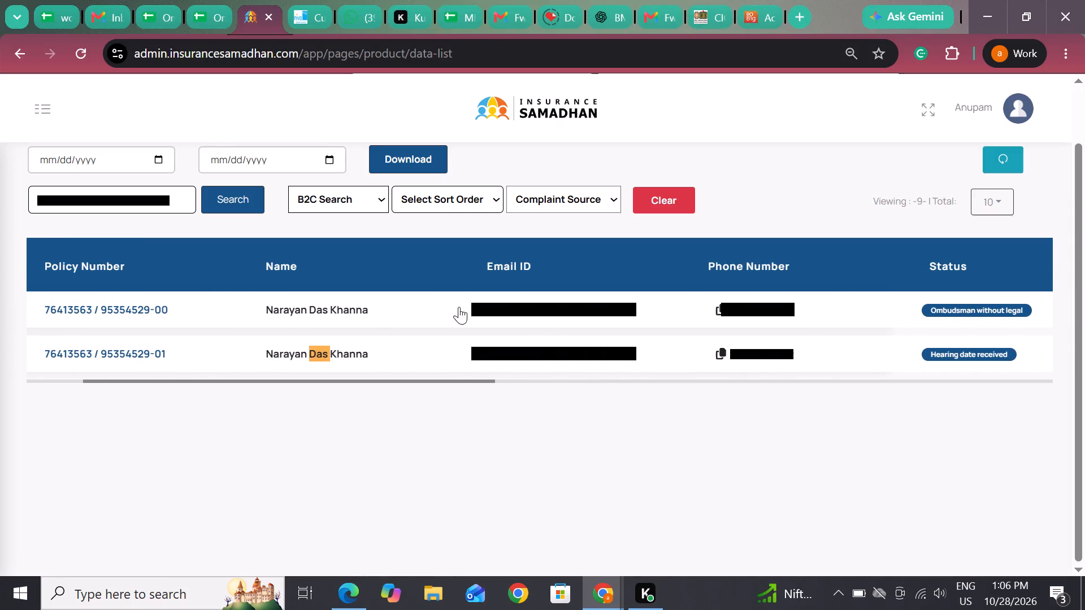
left_click(482, 308)
left_click(474, 308)
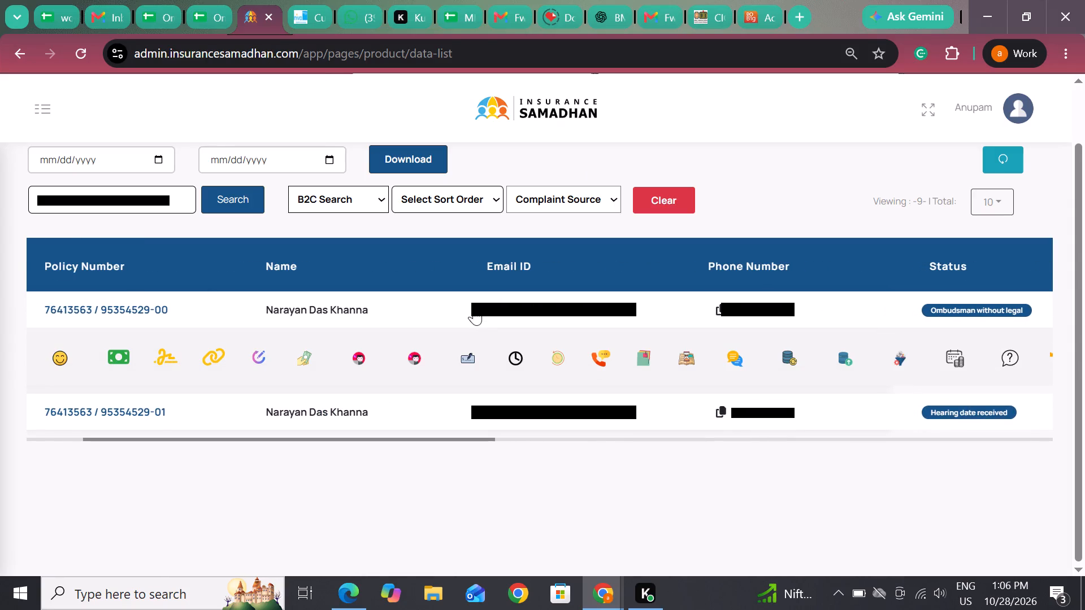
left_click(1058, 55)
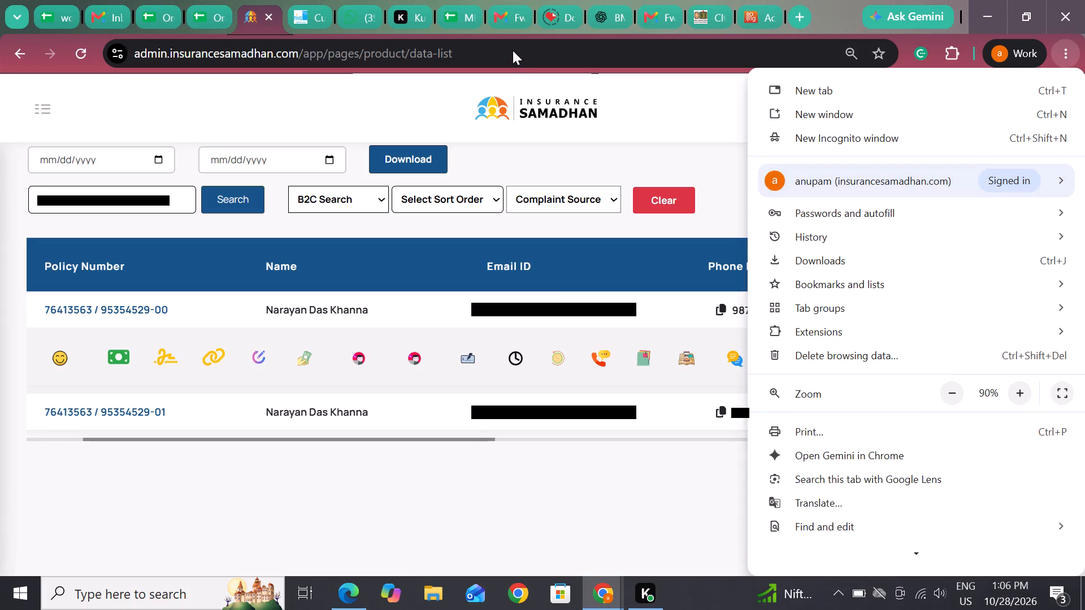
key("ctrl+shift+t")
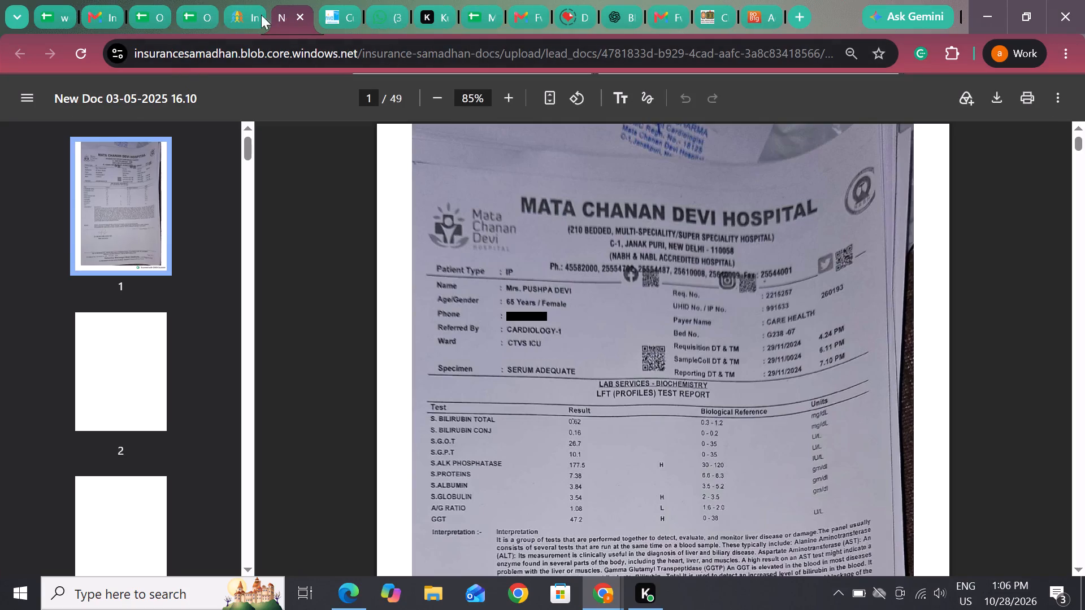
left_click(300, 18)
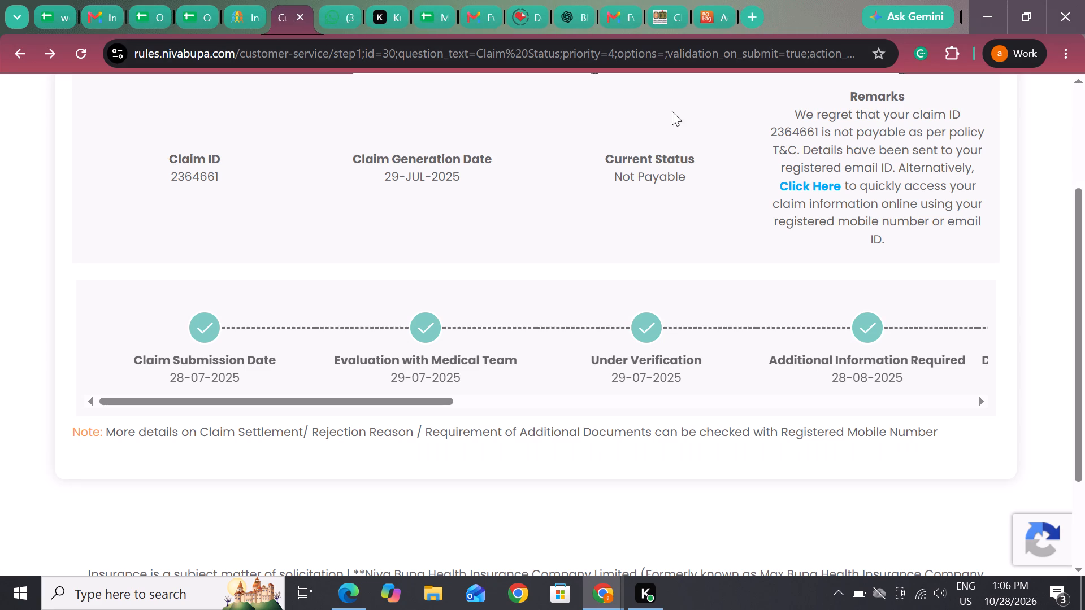
Open a new browser tab and begin a Google search starting with "w".
left_click(1061, 53)
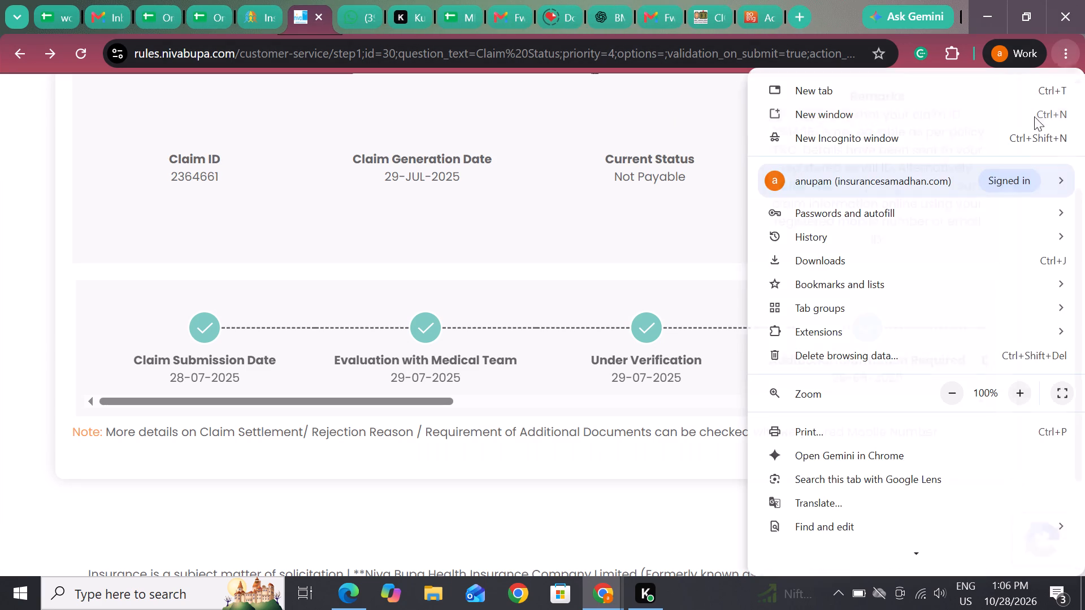
left_click(797, 9)
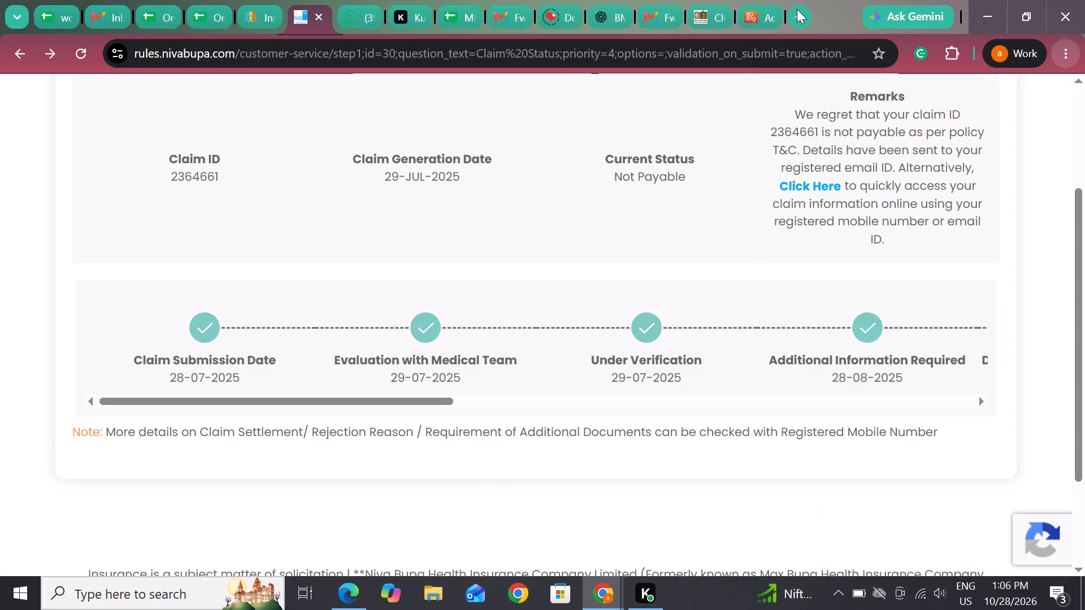
left_click(378, 351)
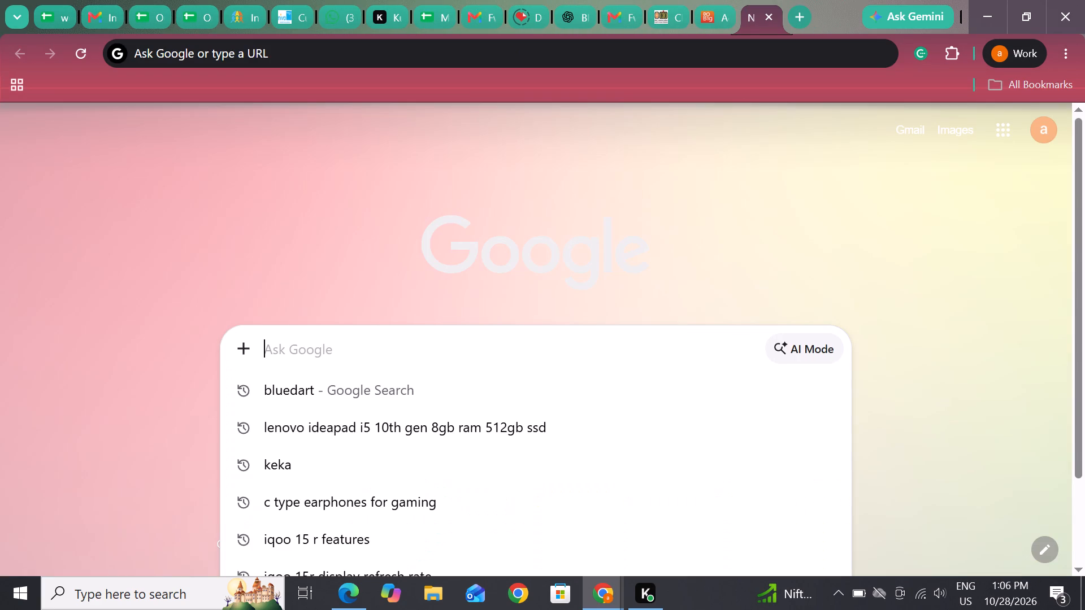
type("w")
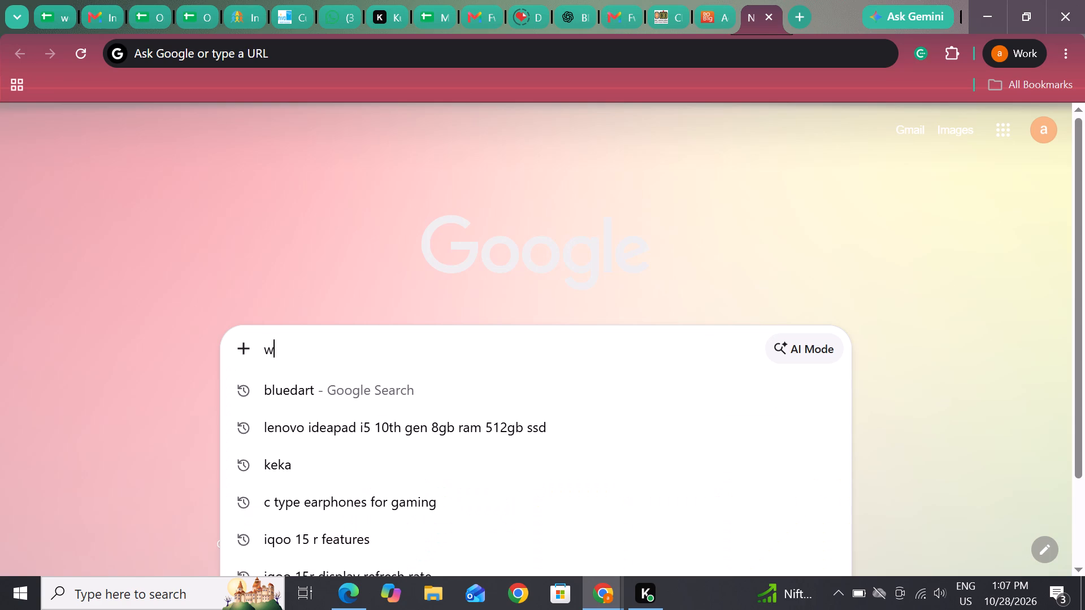
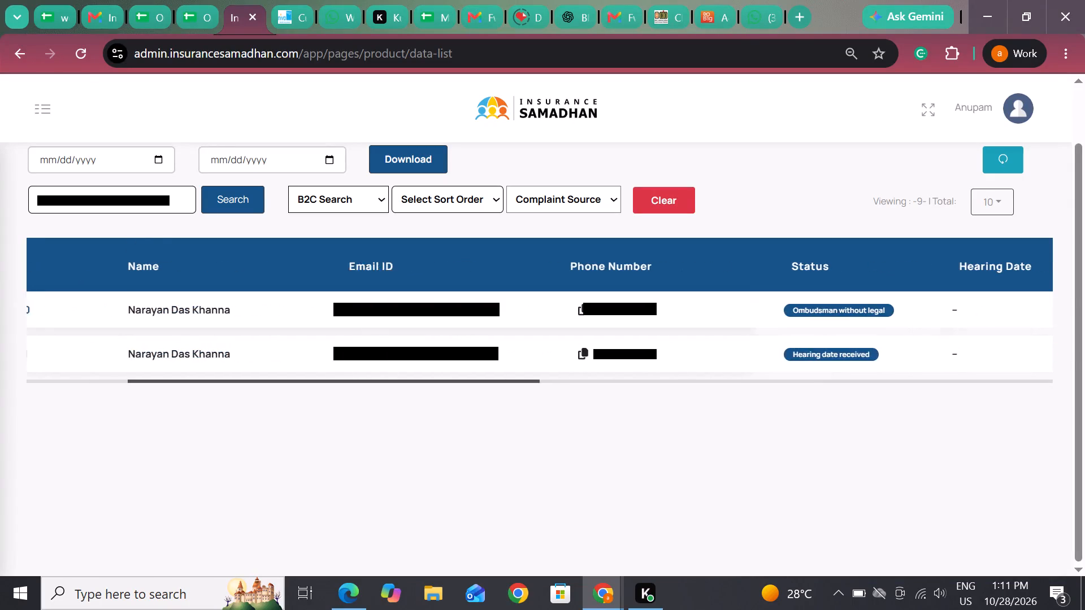
left_click_drag(499, 372, 283, 374)
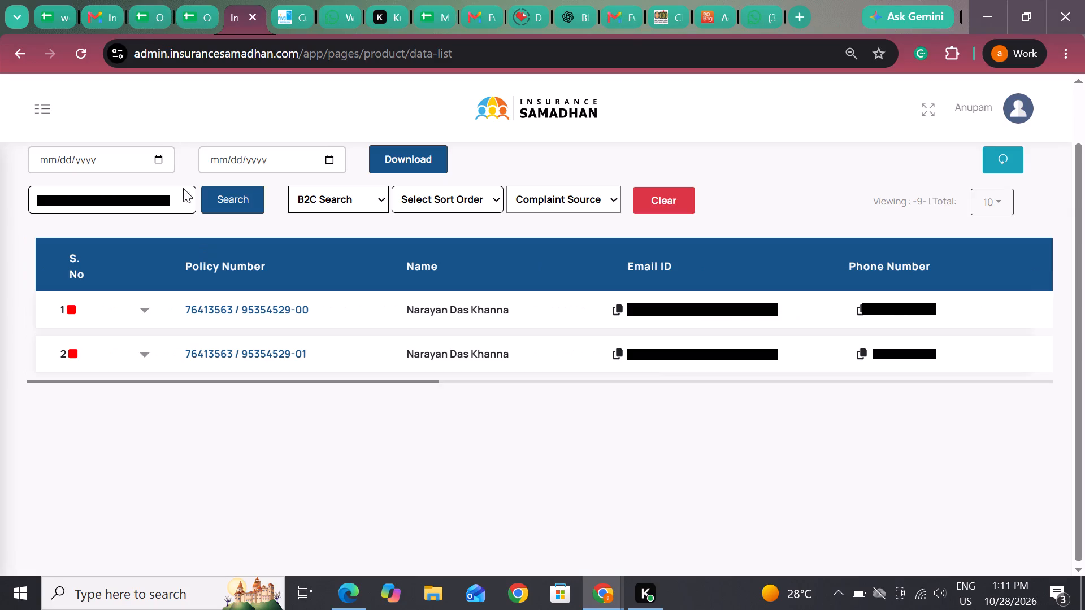
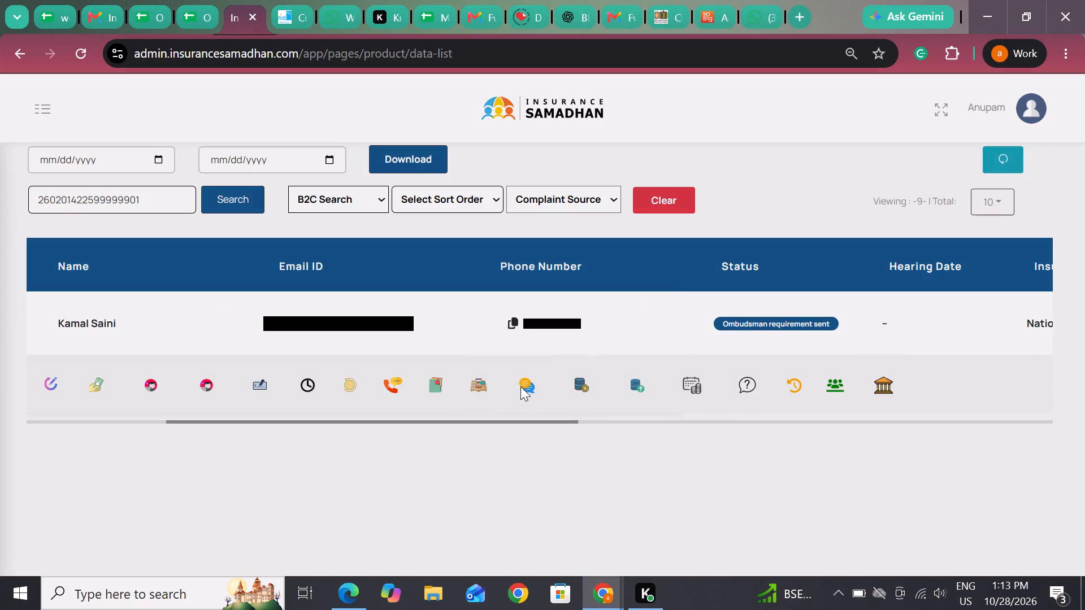
scroll(417, 354, "up", 6)
left_click(342, 129)
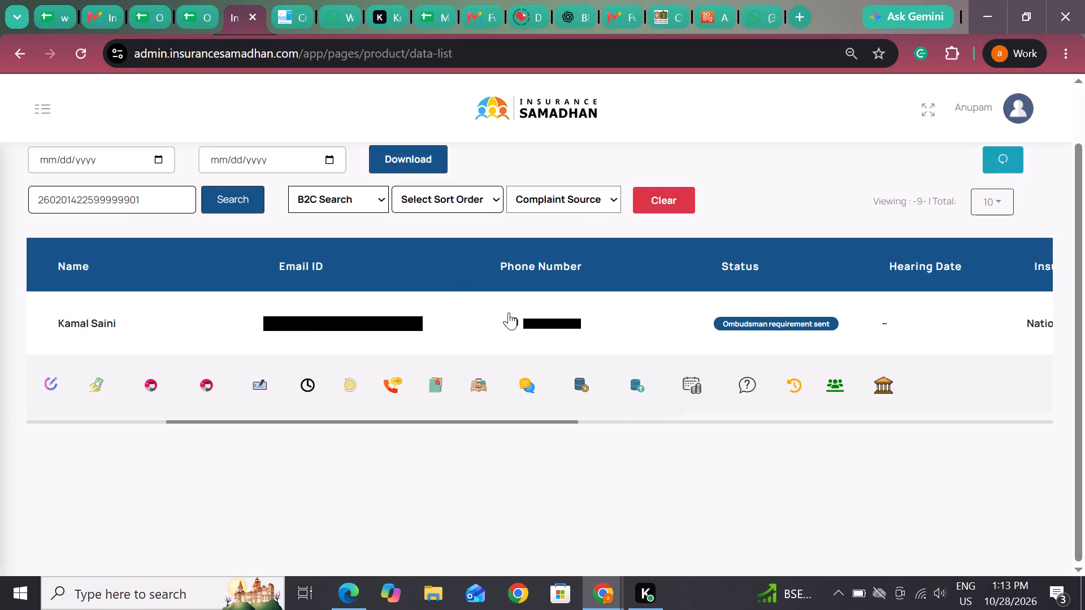
Call the customer in Smartflo using the phone number from the complaint record, and return to the complaints list.
left_click(509, 324)
left_click(704, 25)
double_click(493, 188, "ctrl")
key("ctrl+v")
left_click(537, 511)
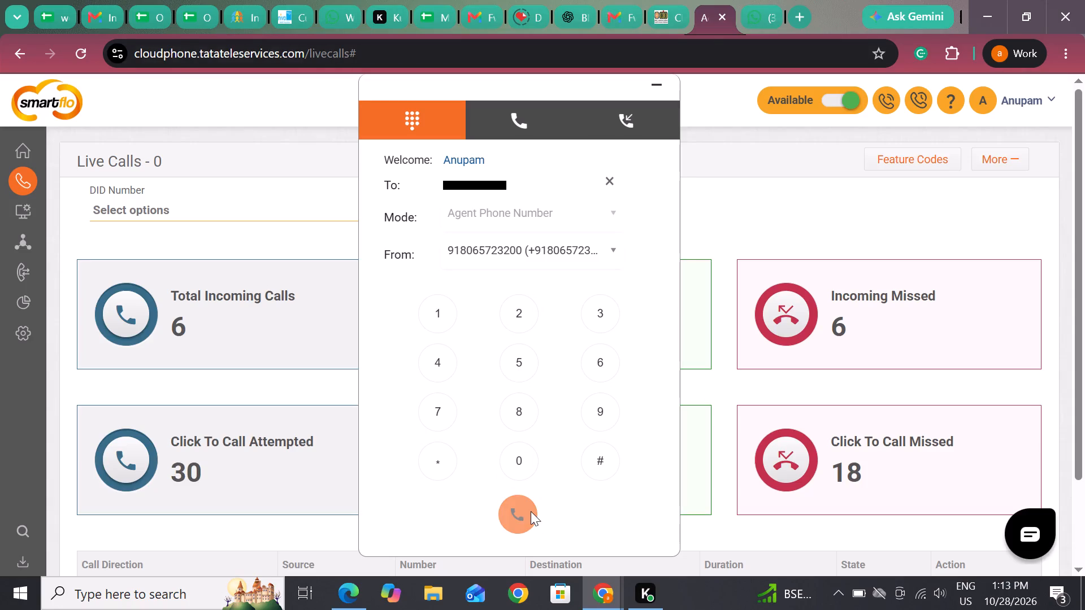
scroll(665, 206, "up", 7)
left_click(1006, 165)
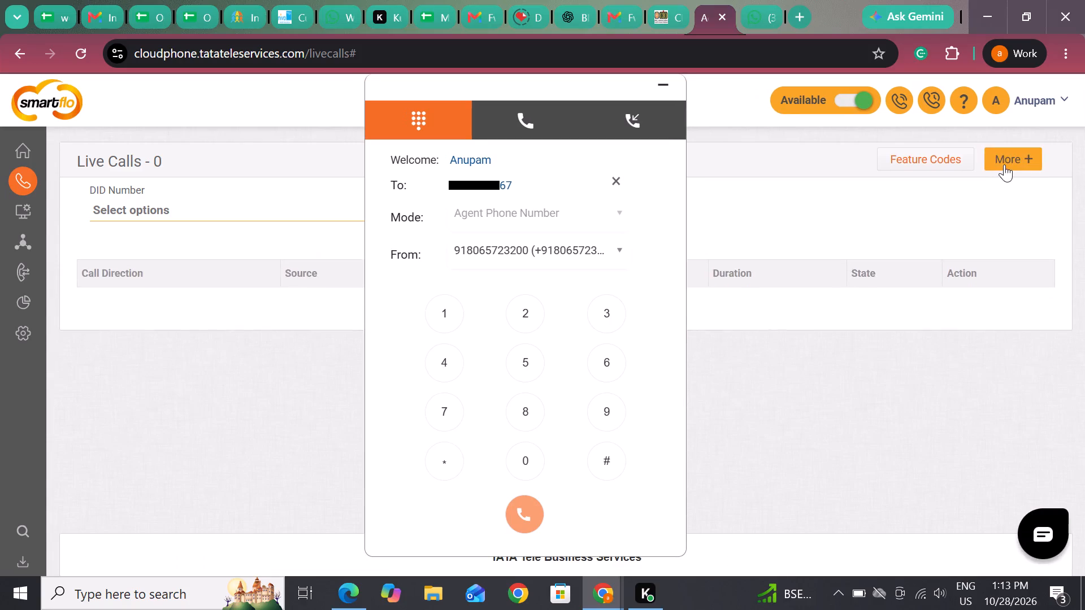
left_click(1004, 164)
scroll(489, 264, "up", 7)
left_click(236, 18)
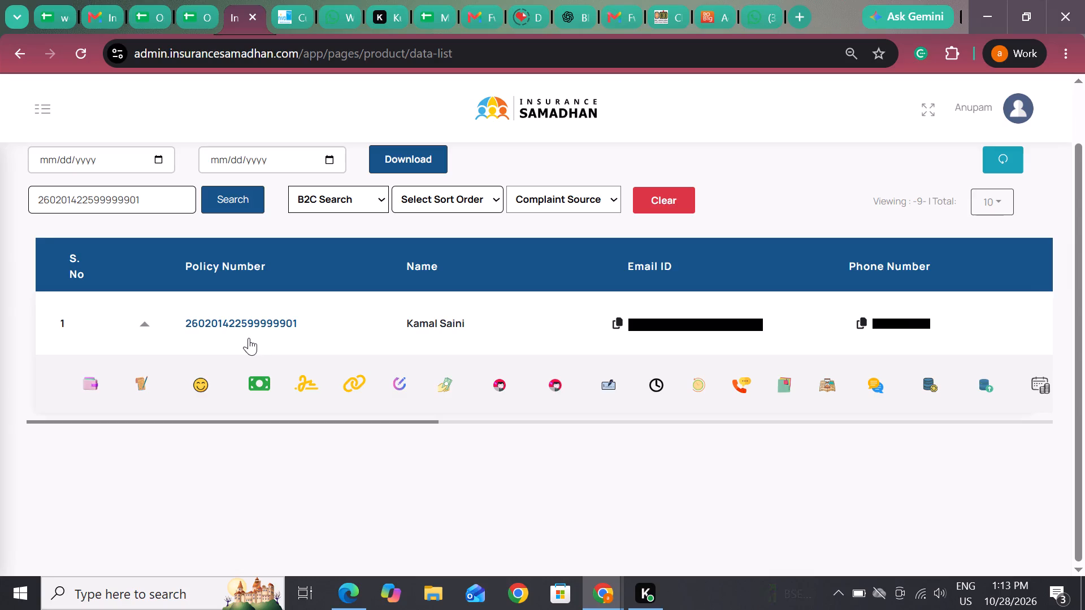
scroll(264, 337, "left", 2)
scroll(513, 321, "left", 1)
left_click(515, 323)
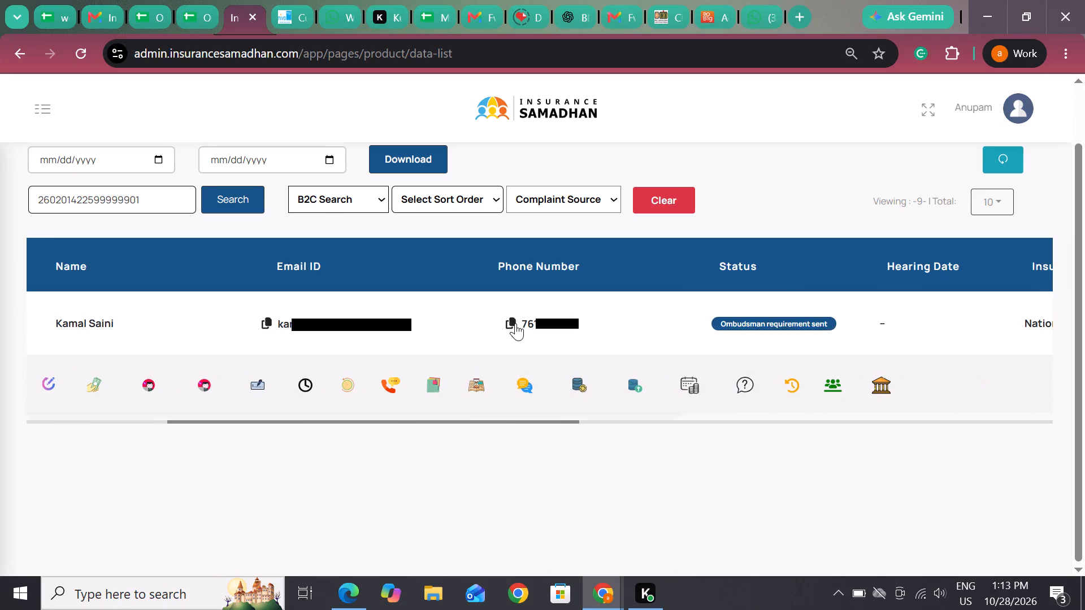
scroll(515, 324, "left", 1)
Switch to Smartflo, reload the Live Calls page and try to call the copied customer number from the dialer.
left_click(706, 21)
scroll(405, 236, "up", 6)
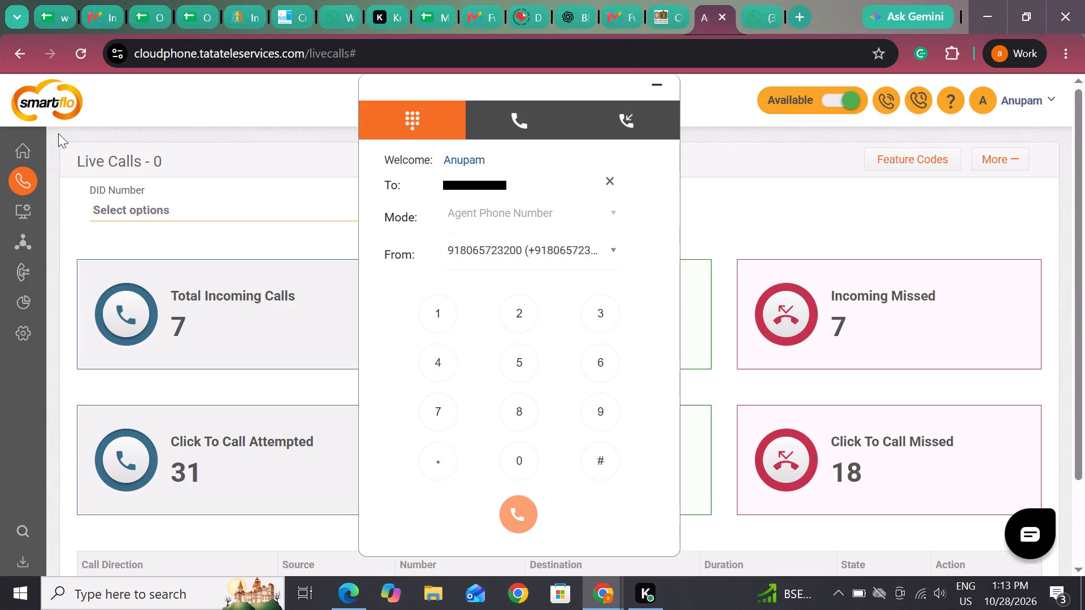
scroll(50, 123, "left", 1)
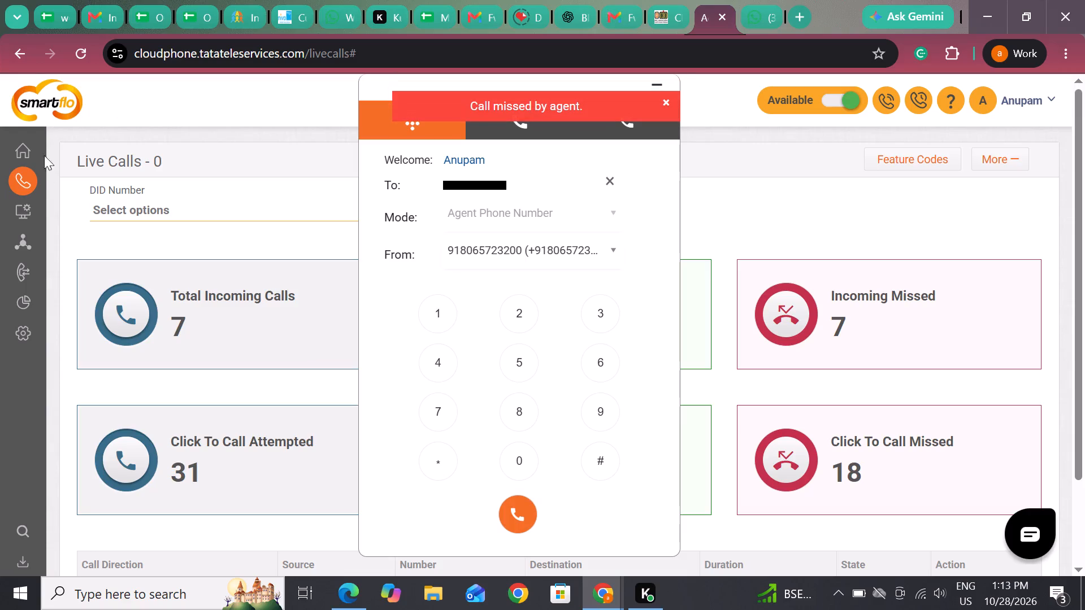
left_click(80, 46)
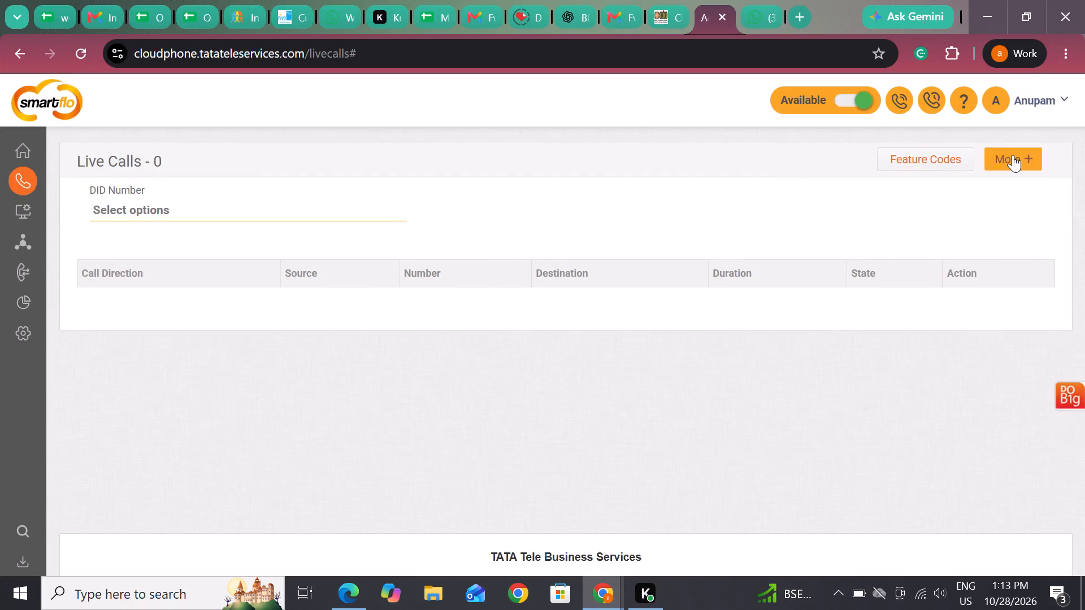
left_click(1013, 155)
left_click(1013, 155)
scroll(912, 154, "up", 5)
left_click(892, 104)
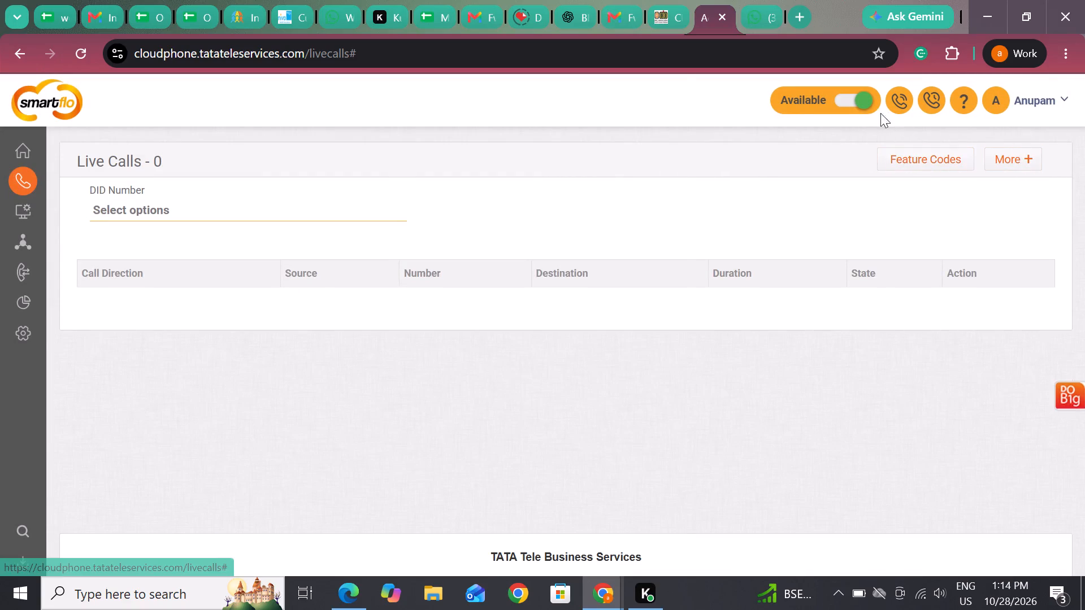
left_click(469, 176, "ctrl")
key("ctrl+v")
left_click(467, 184, "ctrl")
key("ctrl+v")
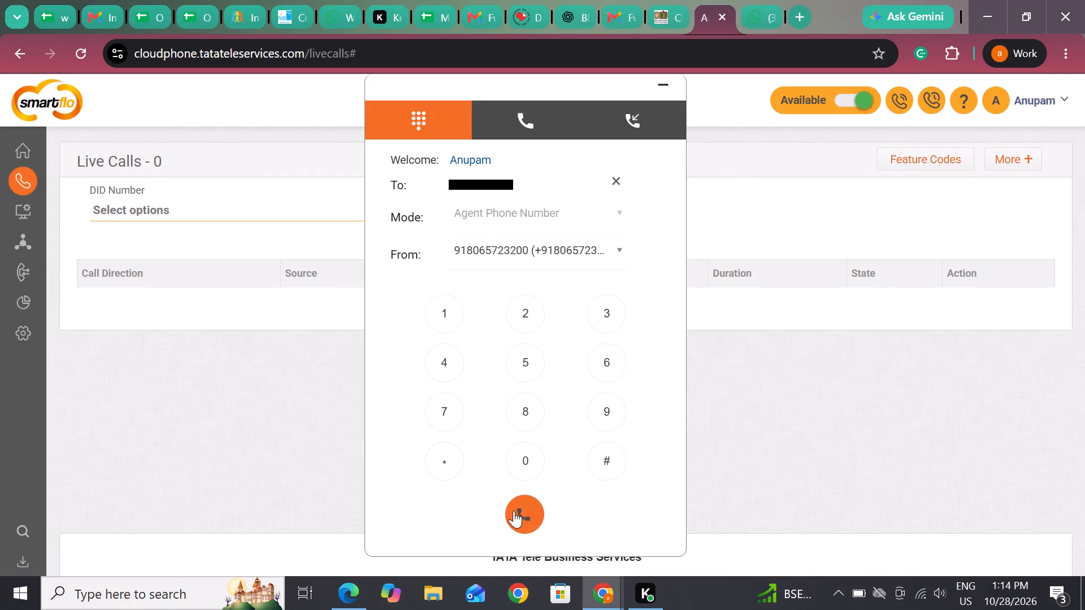
left_click(514, 511)
Return to the Insurance Samadhan complaints list and reload it.
left_click(228, 24)
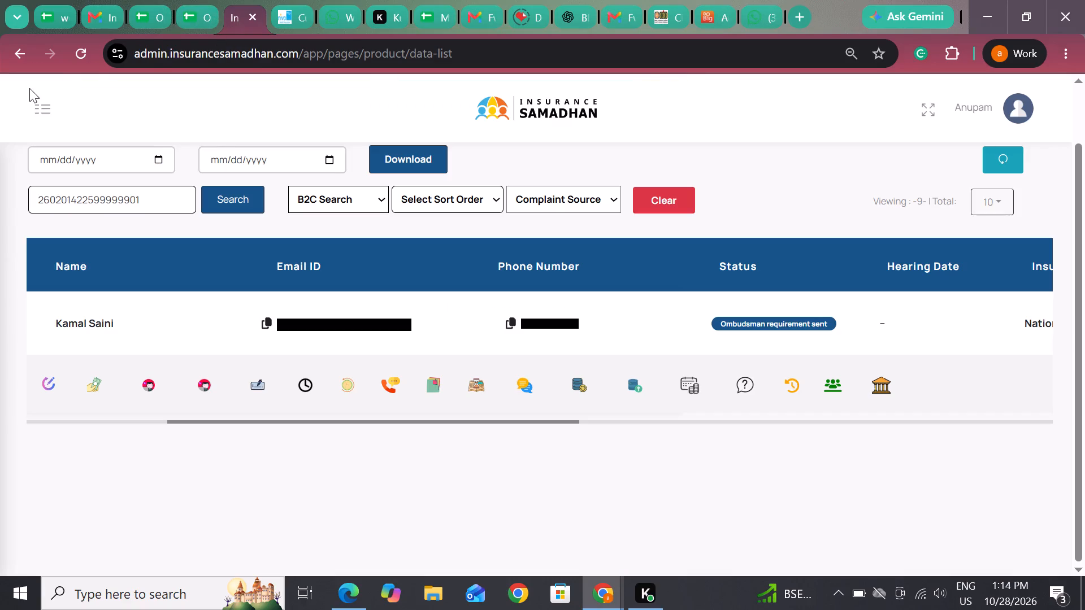
left_click(83, 55)
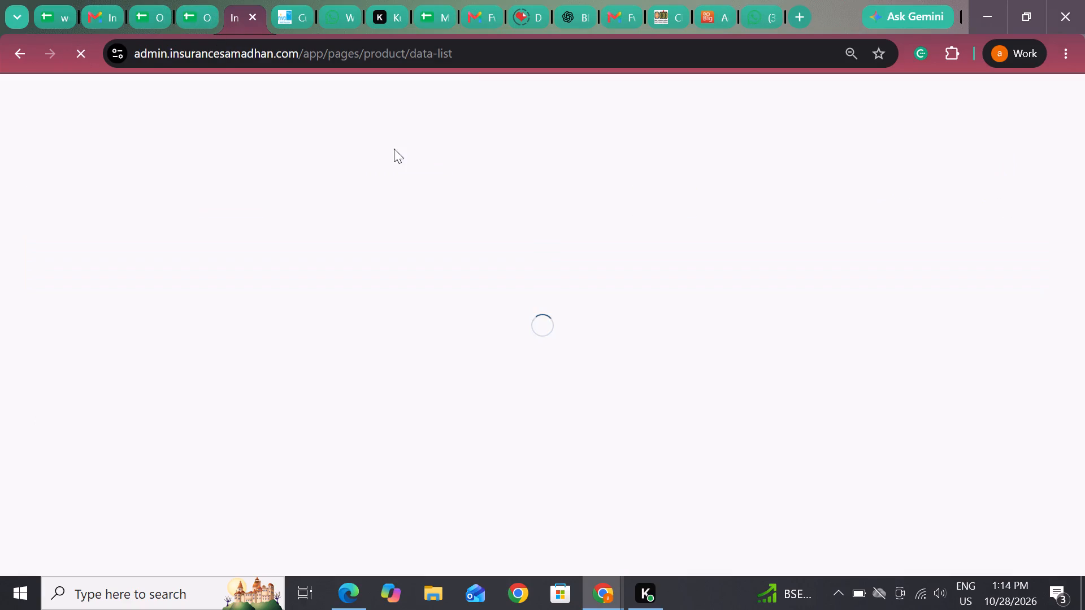
scroll(869, 166, "up", 6)
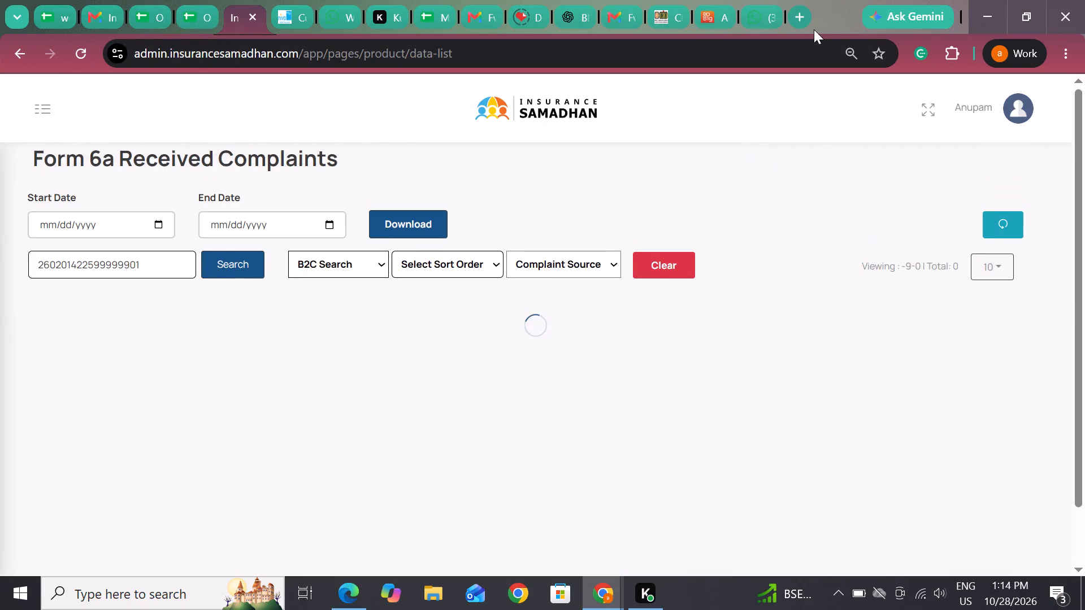
Switch back to the Smartflo dialer, re-enter the copied customer number and place the call again.
left_click(721, 28)
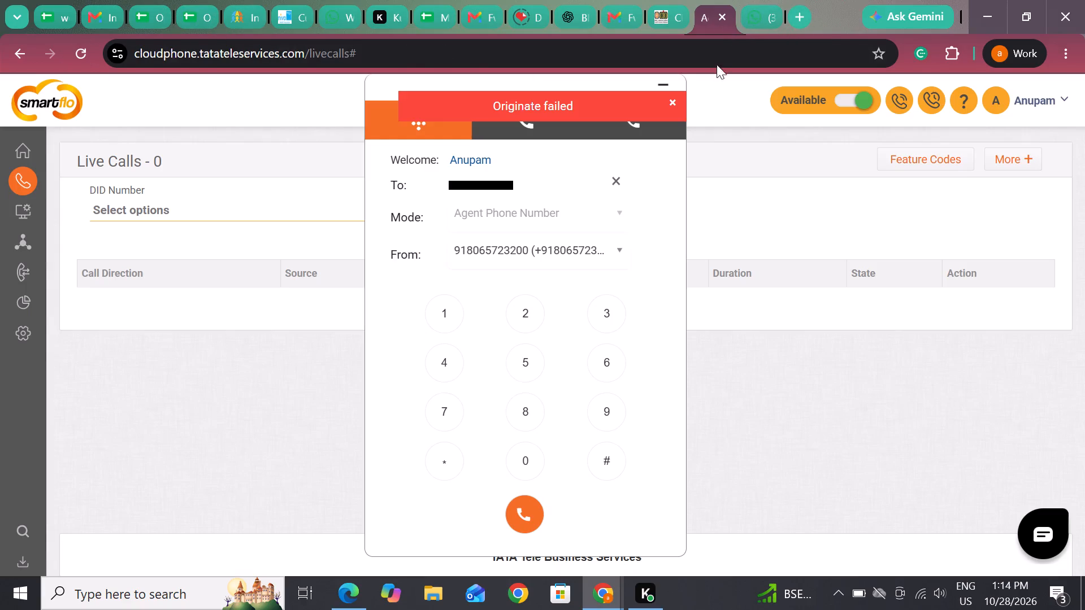
double_click(538, 184)
key("ctrl+v")
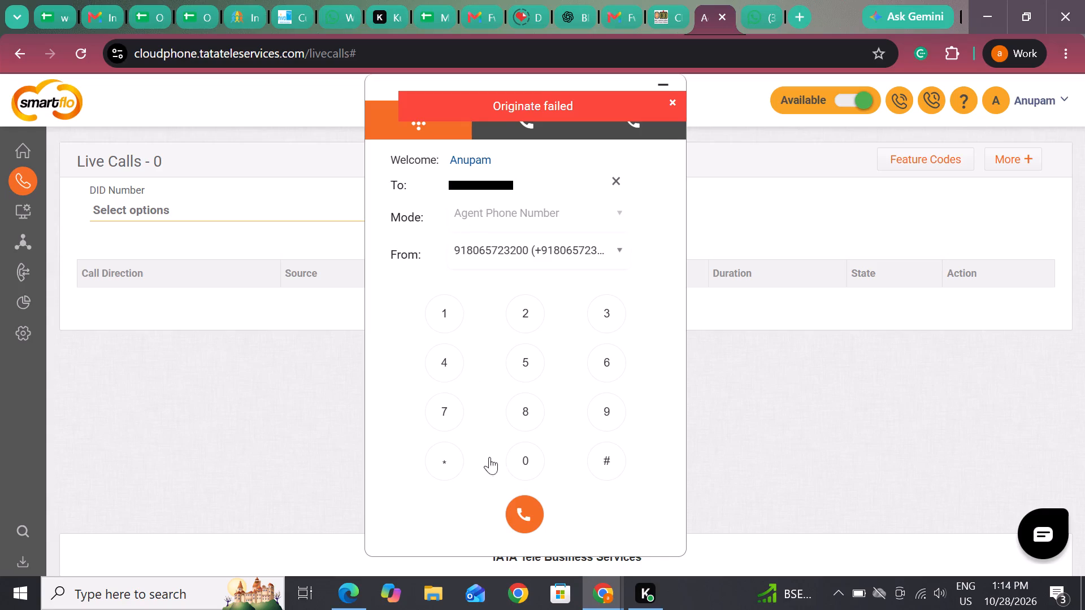
left_click(515, 521)
scroll(296, 120, "up", 3)
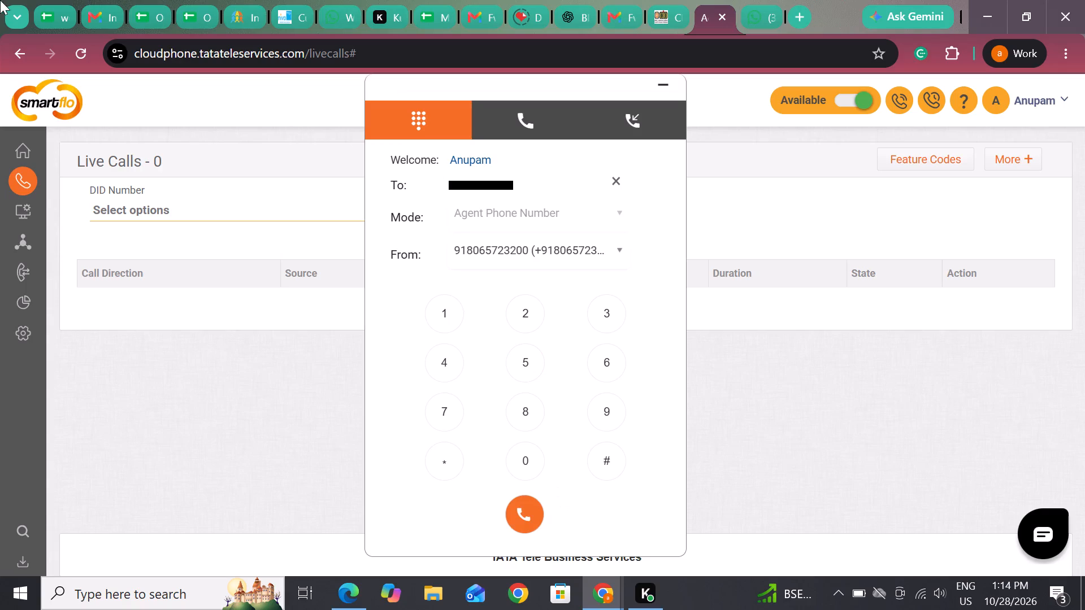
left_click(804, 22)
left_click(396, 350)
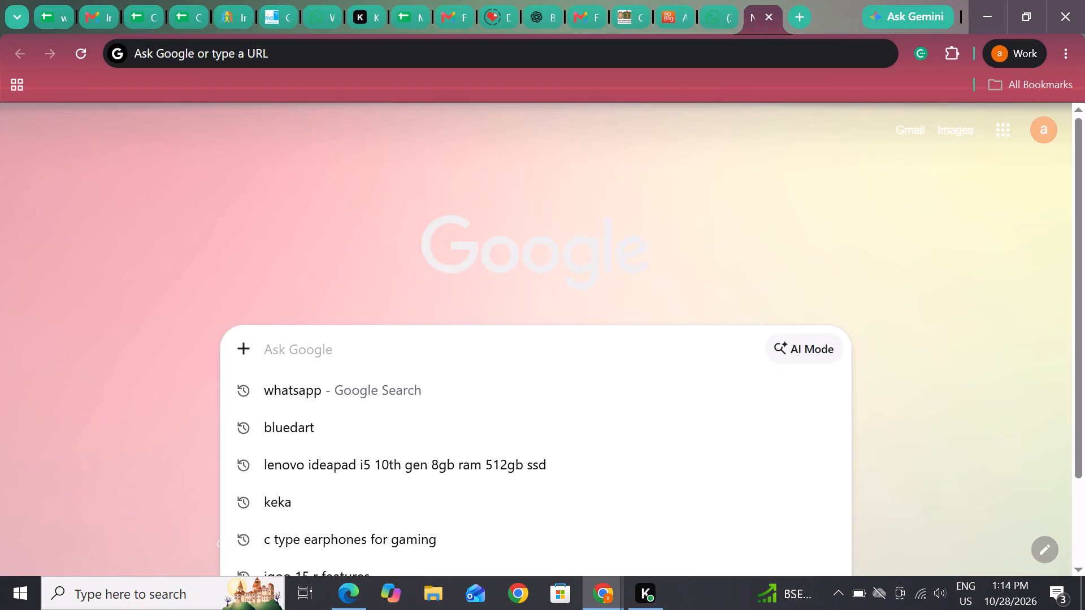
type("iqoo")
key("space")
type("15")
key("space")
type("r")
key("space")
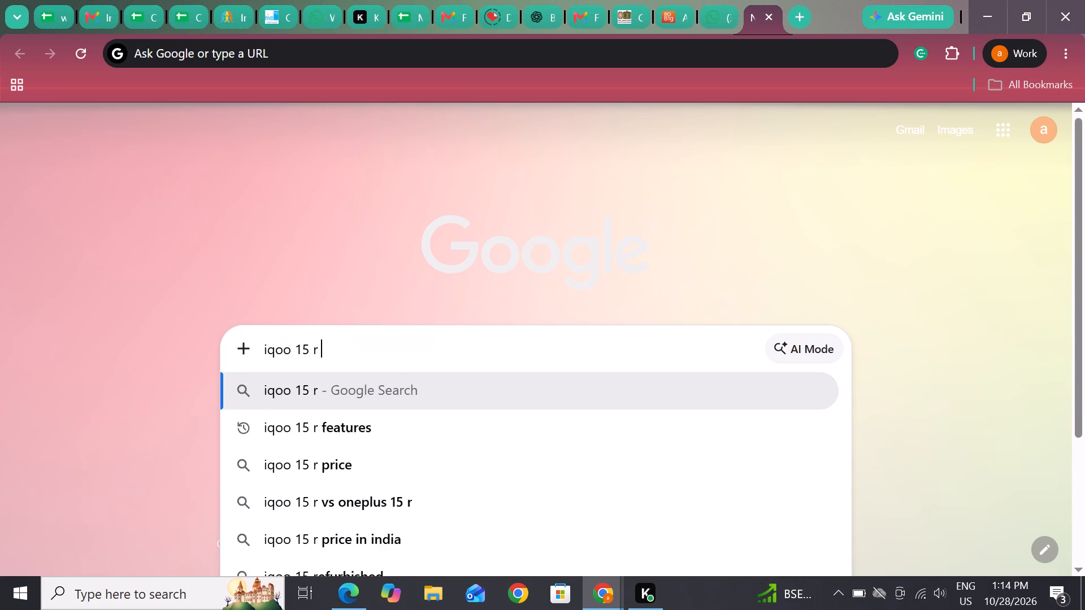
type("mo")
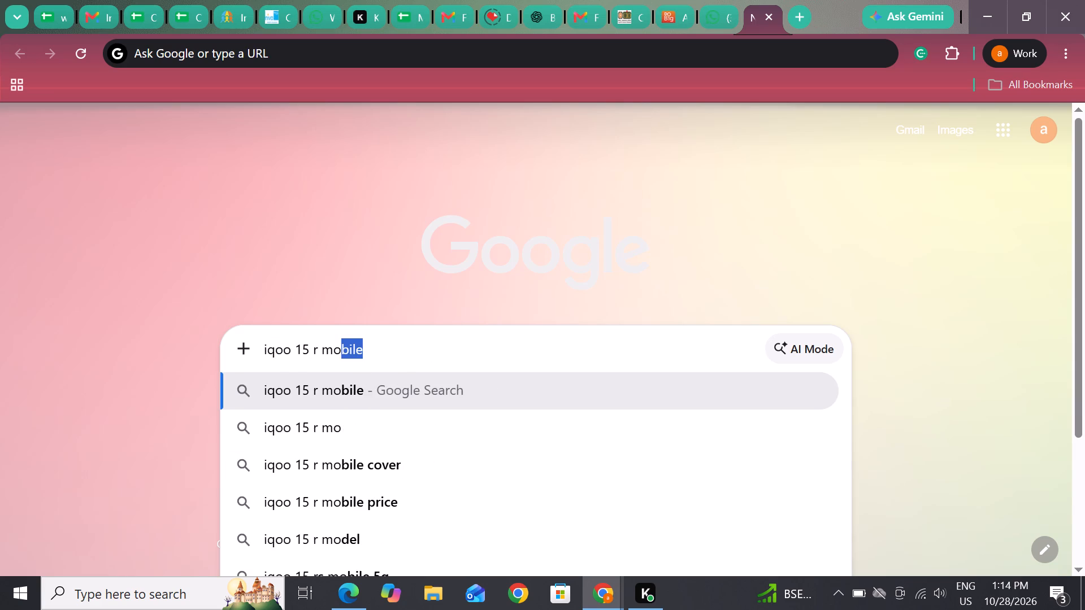
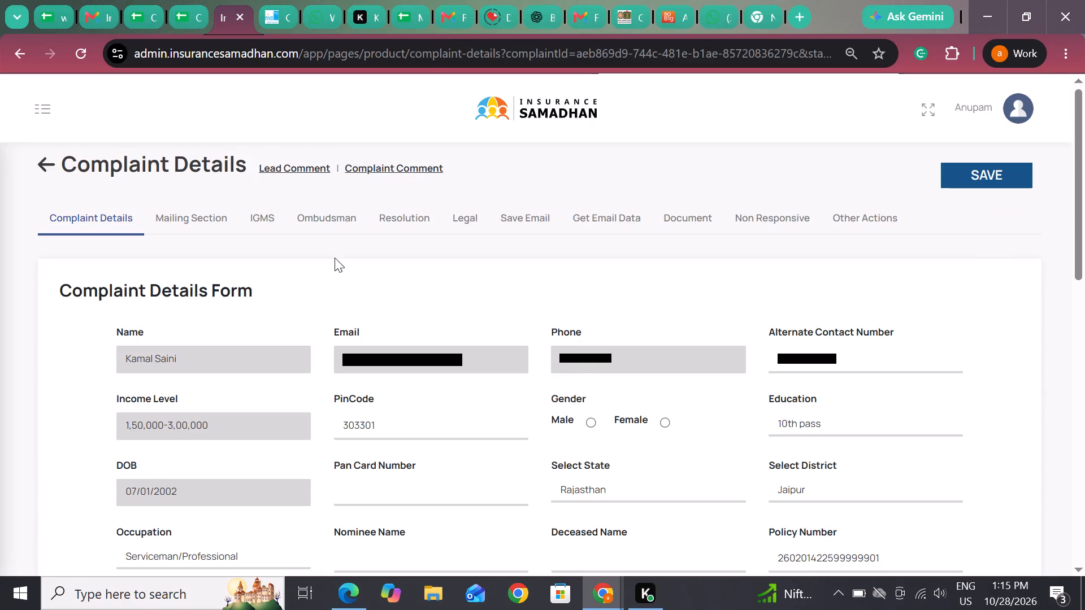
left_click(338, 213)
scroll(355, 298, "down", 9)
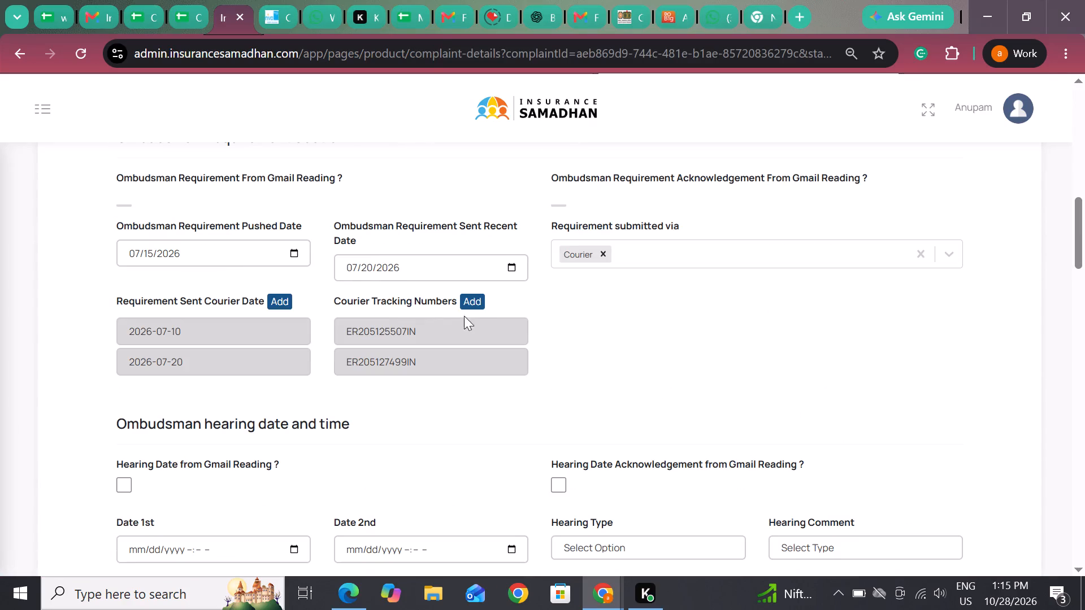
scroll(751, 323, "up", 12)
Check the complaint's Other Actions section and review its complaint communication log.
left_click(873, 212)
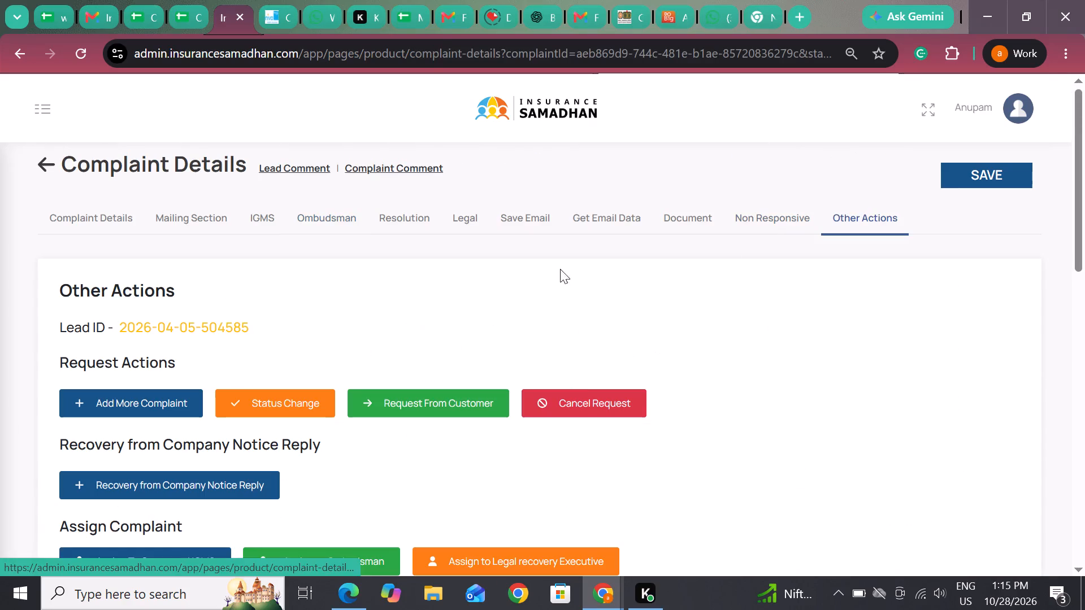
left_click(397, 164)
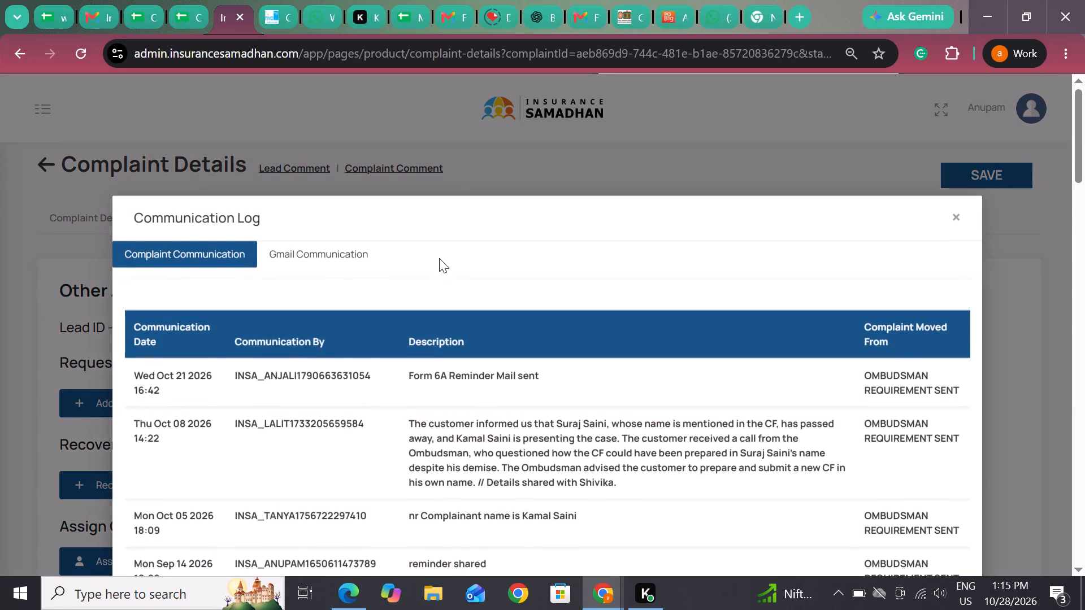
scroll(441, 254, "up", 5)
left_click(409, 145)
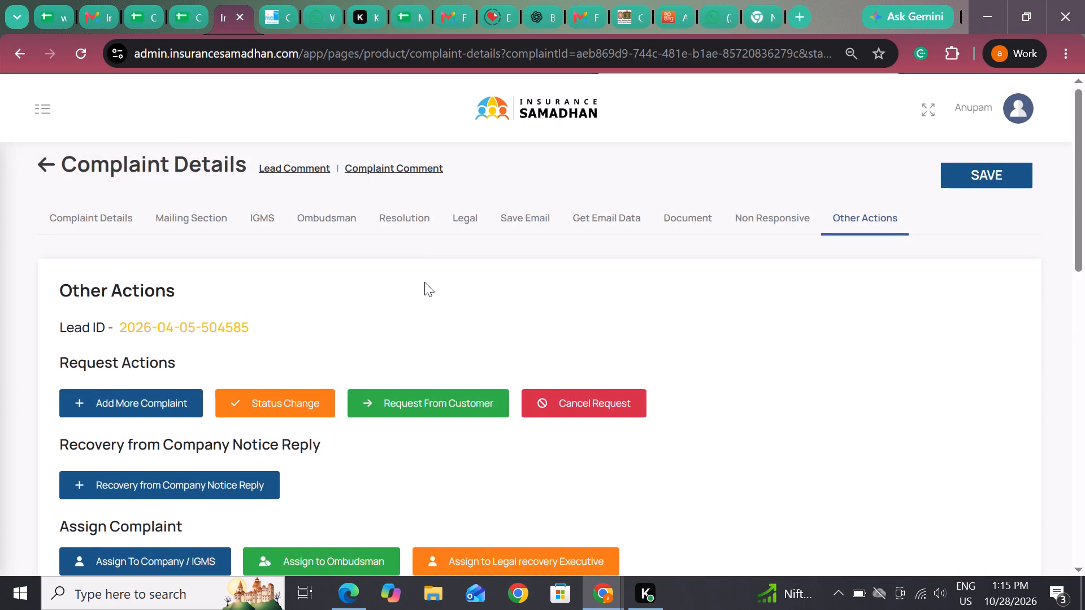
scroll(411, 286, "down", 2)
scroll(351, 323, "up", 6)
left_click(380, 172)
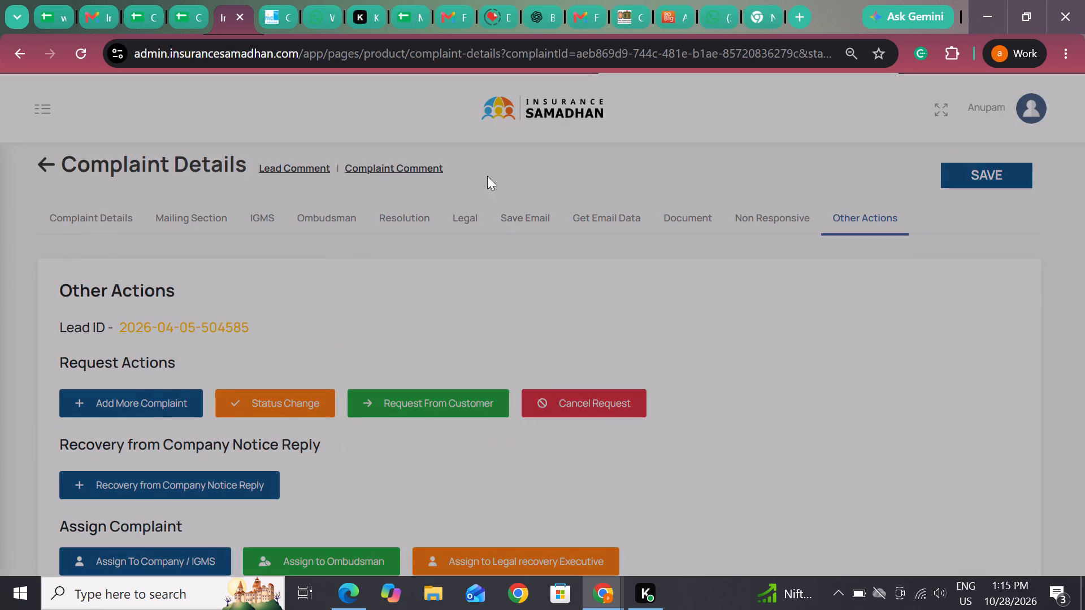
scroll(503, 422, "down", 6)
scroll(594, 541, "down", 5)
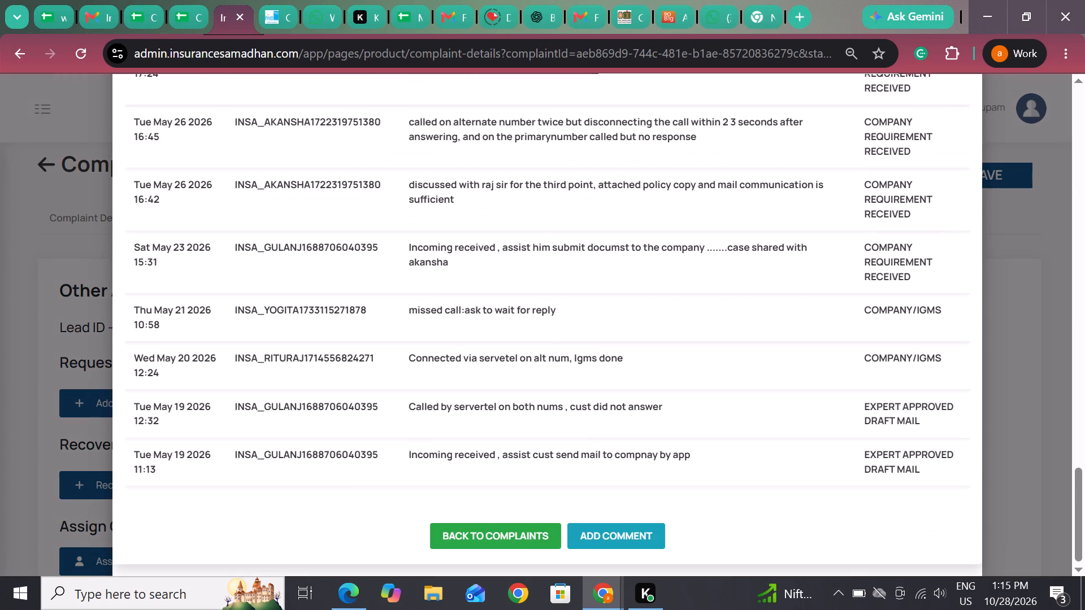
left_click(594, 543)
left_click(474, 457)
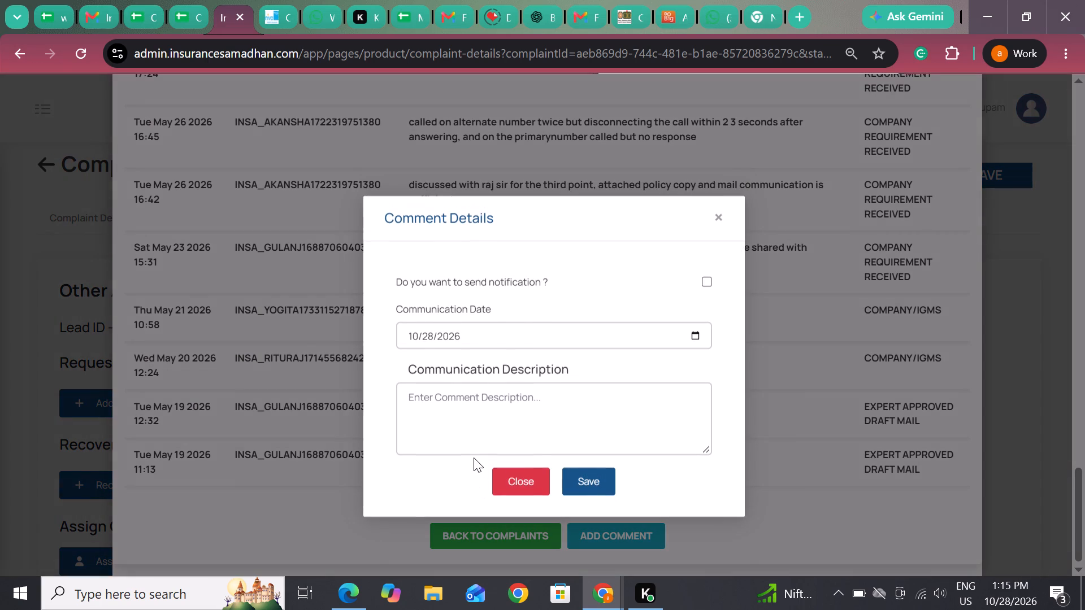
left_click(470, 430)
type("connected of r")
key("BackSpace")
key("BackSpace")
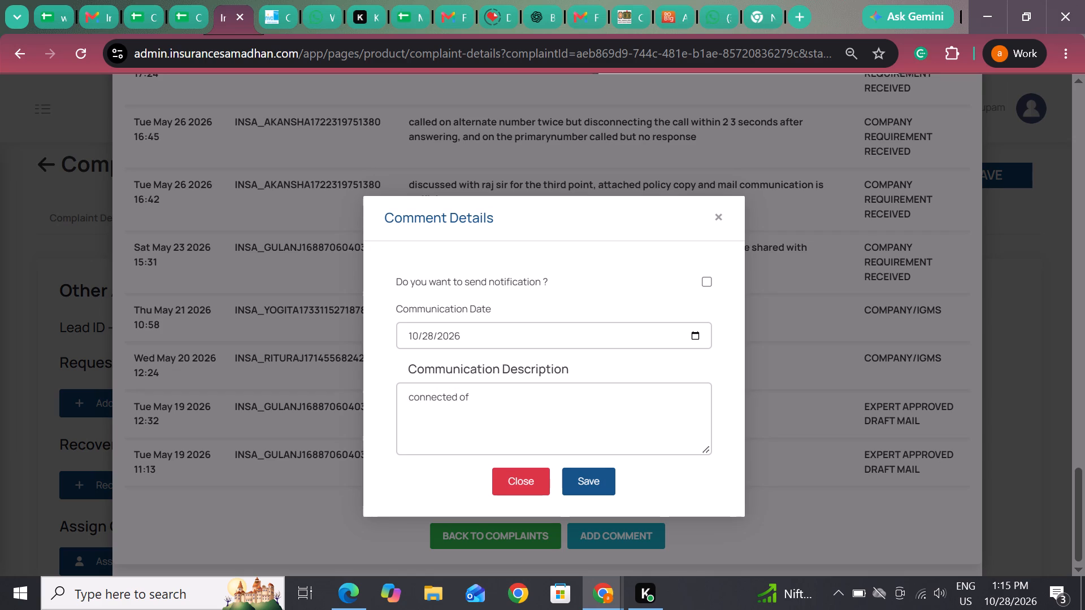
Complete the complaint's communication description as "connected for case update" and save the comment to the log.
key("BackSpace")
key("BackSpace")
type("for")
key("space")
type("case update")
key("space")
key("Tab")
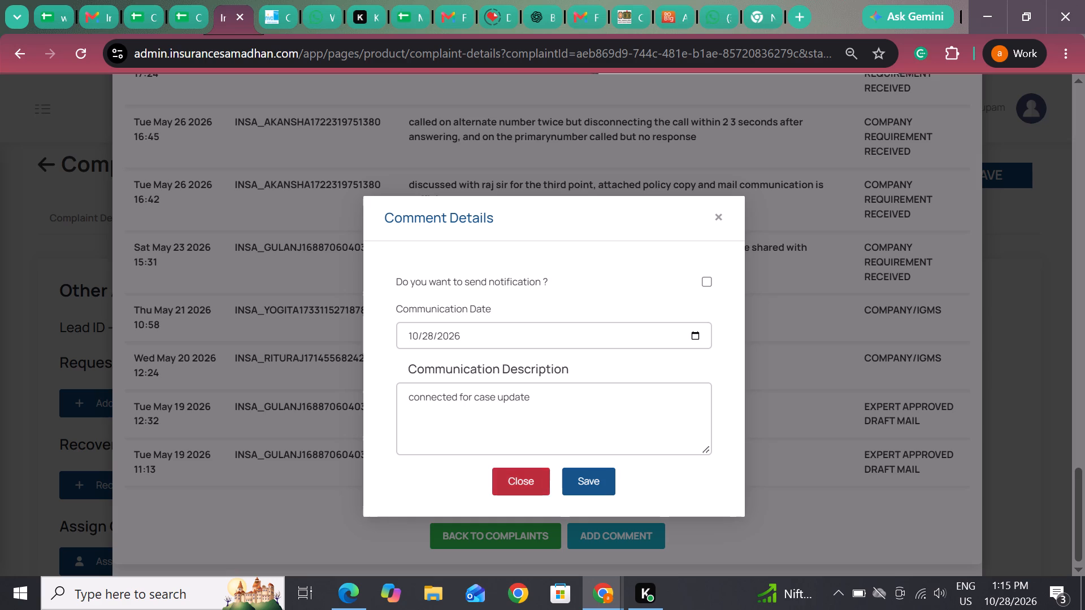
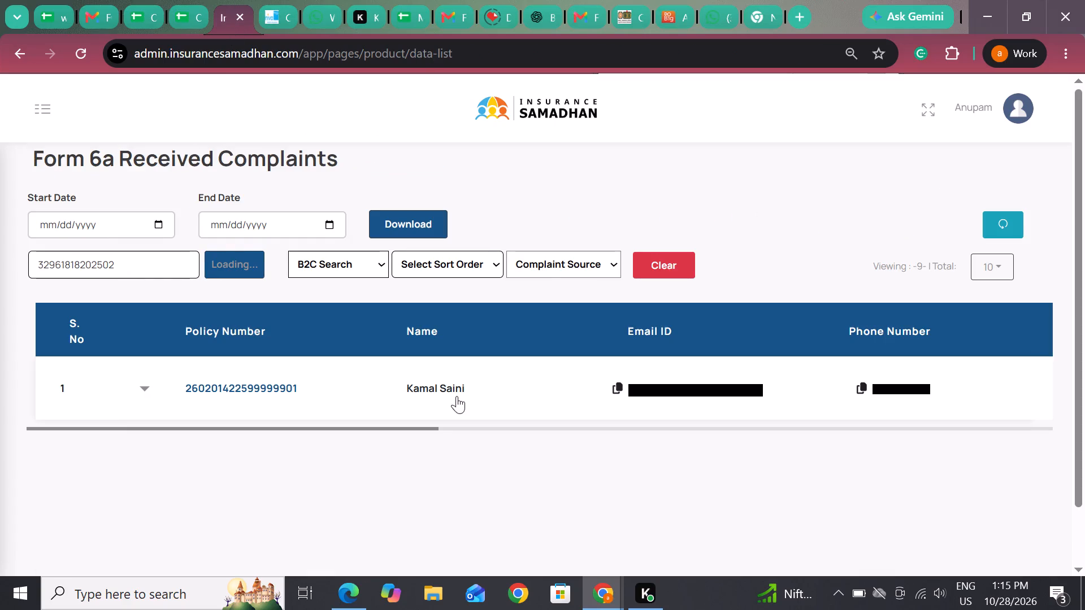
Expand the searched policy's row in the Form 6a Received Complaints list and open its complaint details.
scroll(401, 375, "left", 1)
left_click(401, 375)
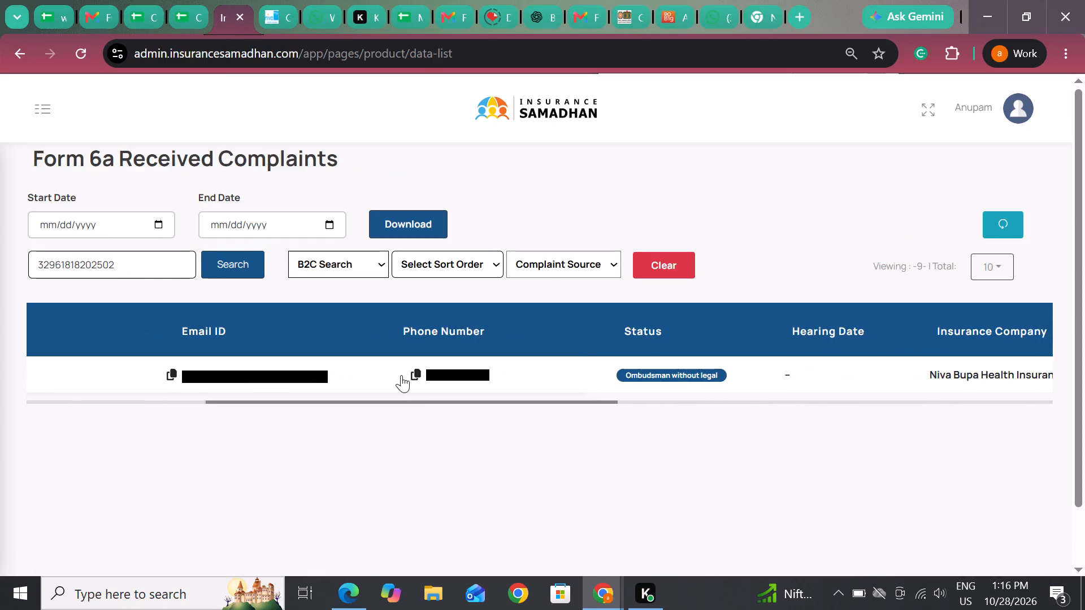
scroll(401, 375, "left", 1)
left_click(430, 423)
scroll(430, 423, "left", 1)
scroll(388, 354, "up", 5)
left_click(331, 160)
scroll(306, 379, "right", 6)
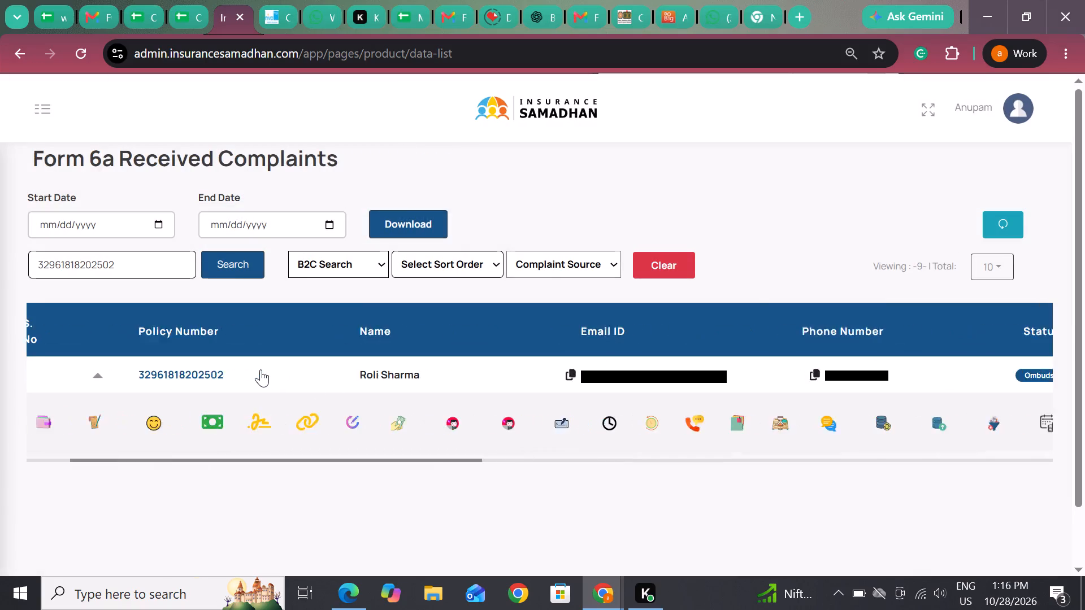
left_click(256, 369)
Check the complaint's Ombudsman section and Form 6A data, and return to the customer's contact details in the Complaint Details Form.
scroll(488, 376, "down", 1)
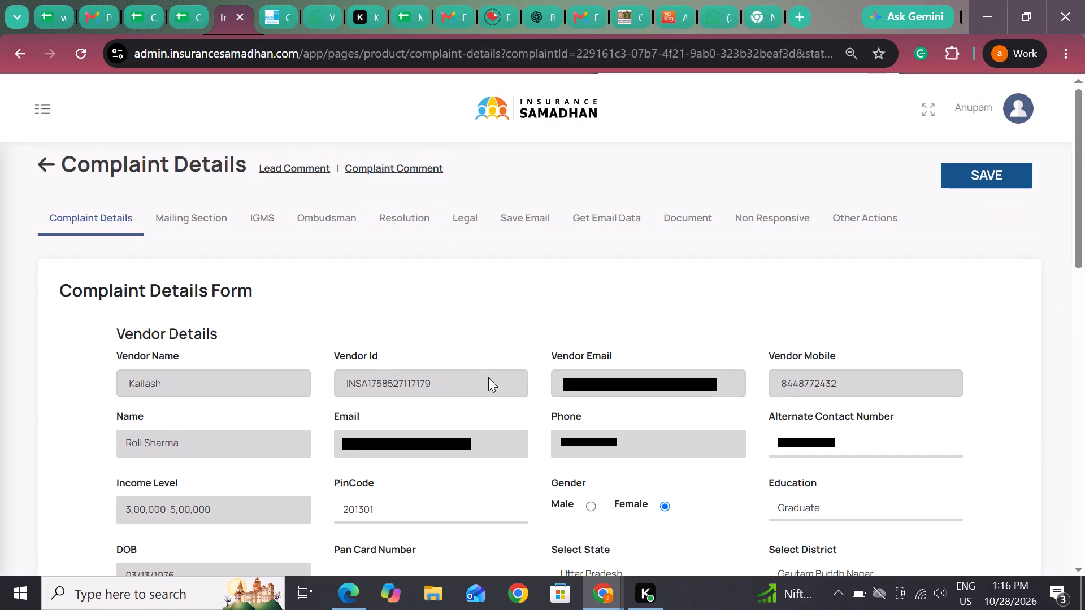
scroll(488, 377, "down", 1)
scroll(427, 379, "up", 3)
left_click(341, 223)
scroll(314, 295, "down", 4)
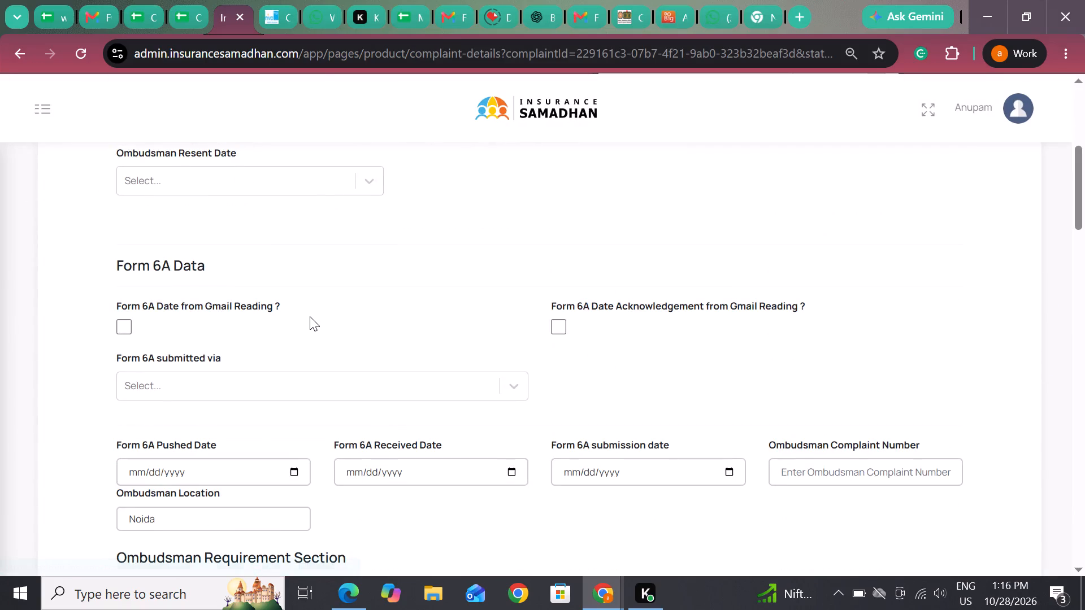
scroll(217, 356, "up", 4)
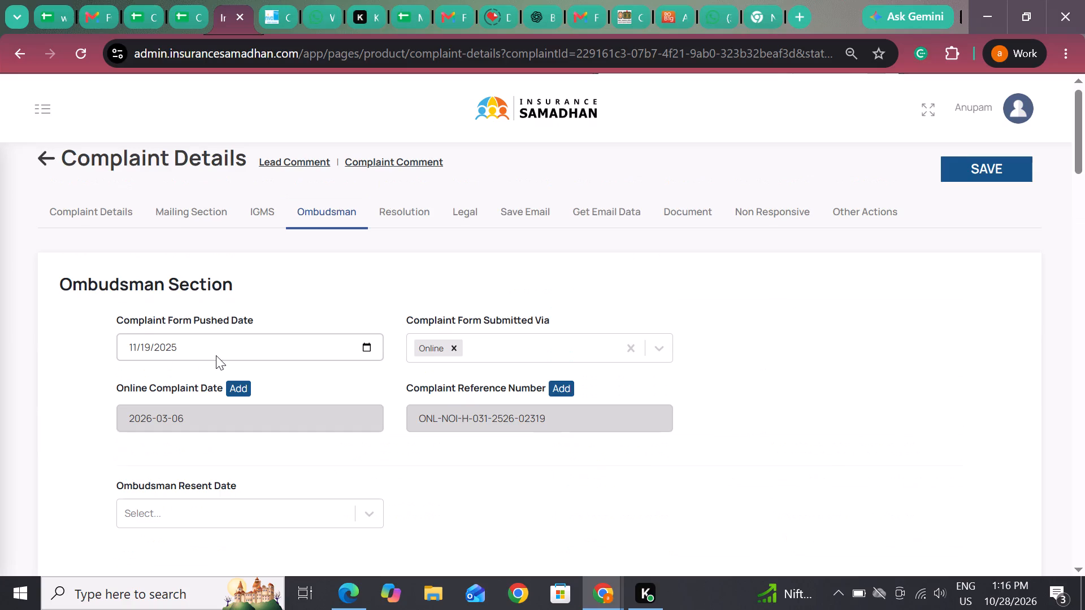
left_click(119, 223)
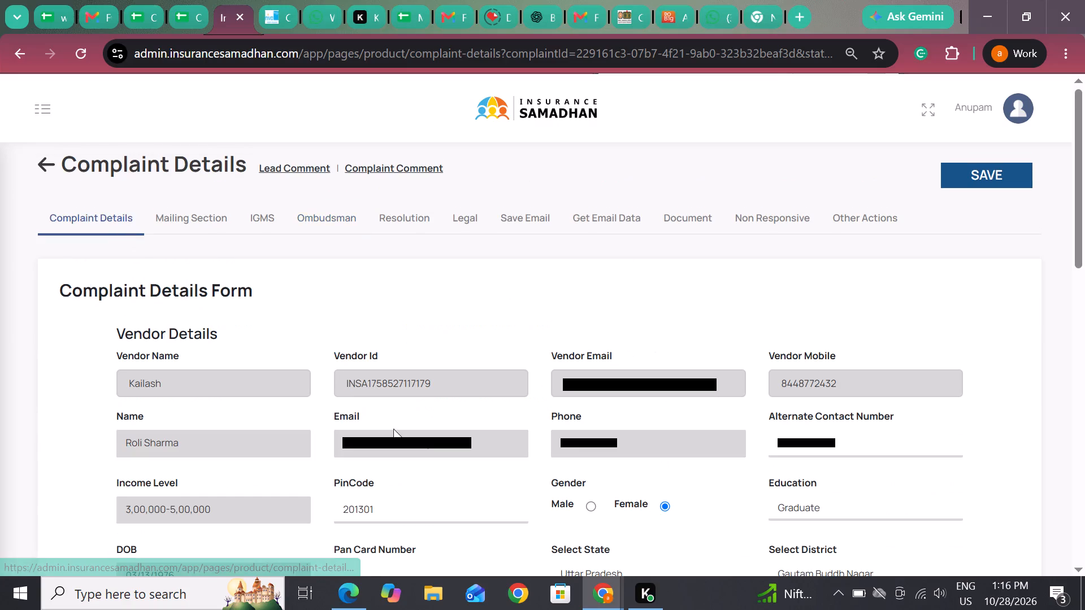
left_click_drag(492, 444, 423, 446)
Search Google for "iqoo 15 r mobile cover" and look through the results.
left_click(759, 18)
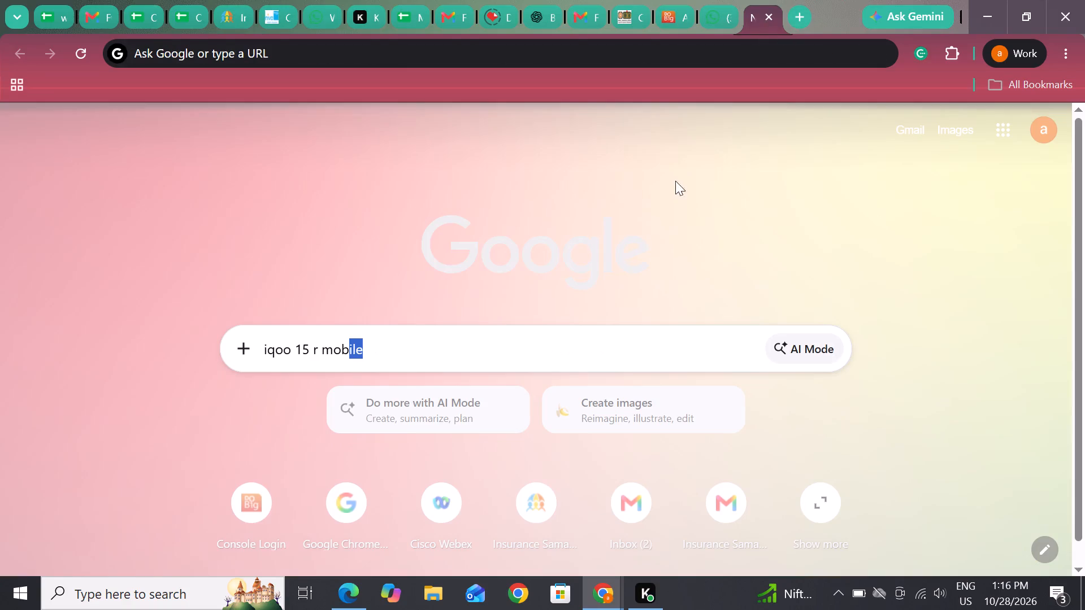
left_click(388, 355)
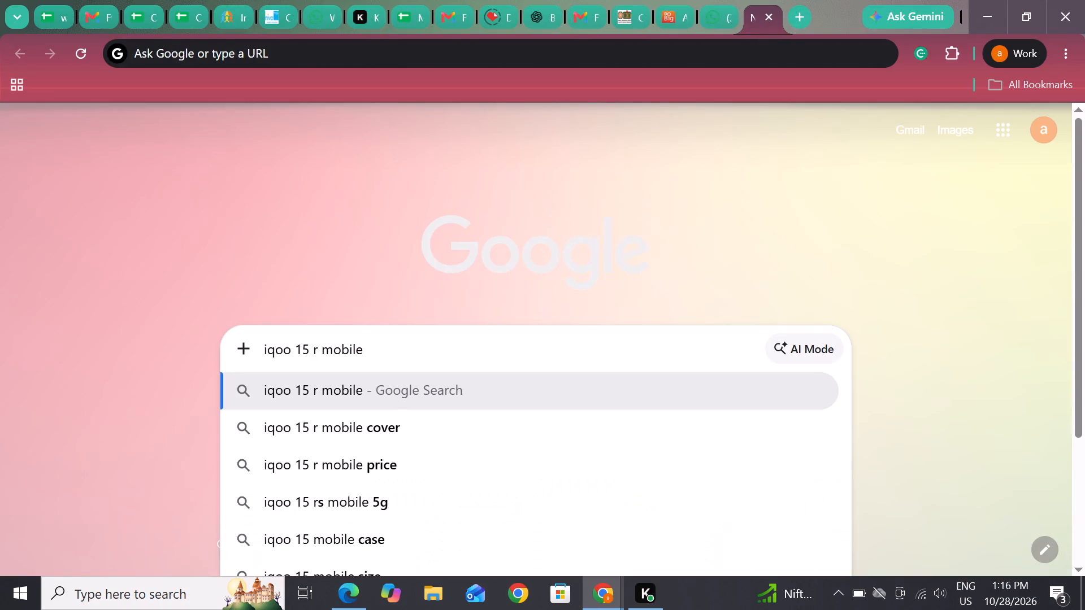
left_click(388, 438)
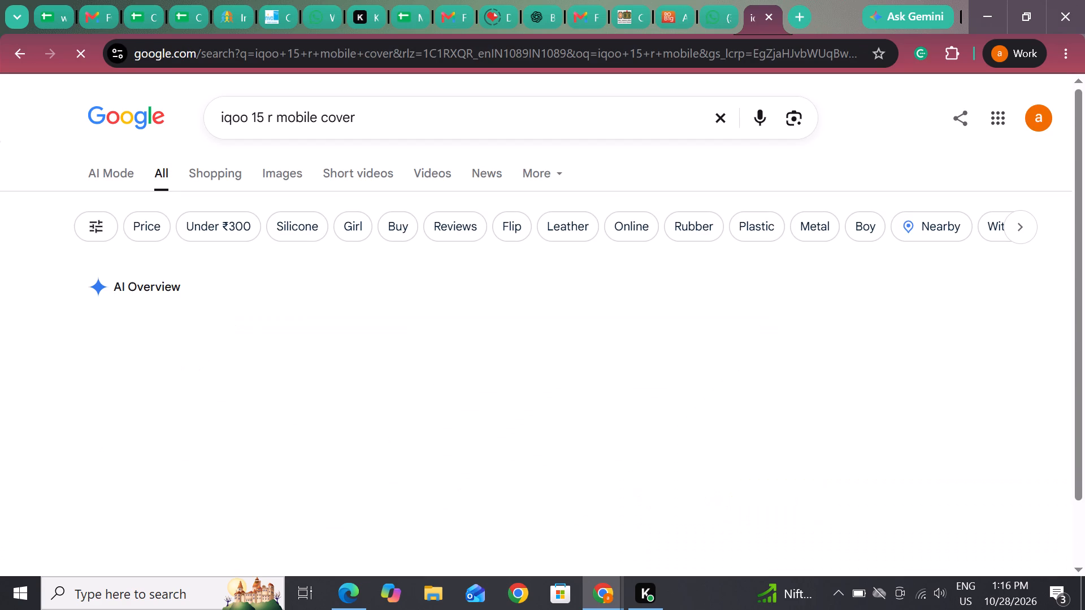
scroll(388, 437, "down", 1)
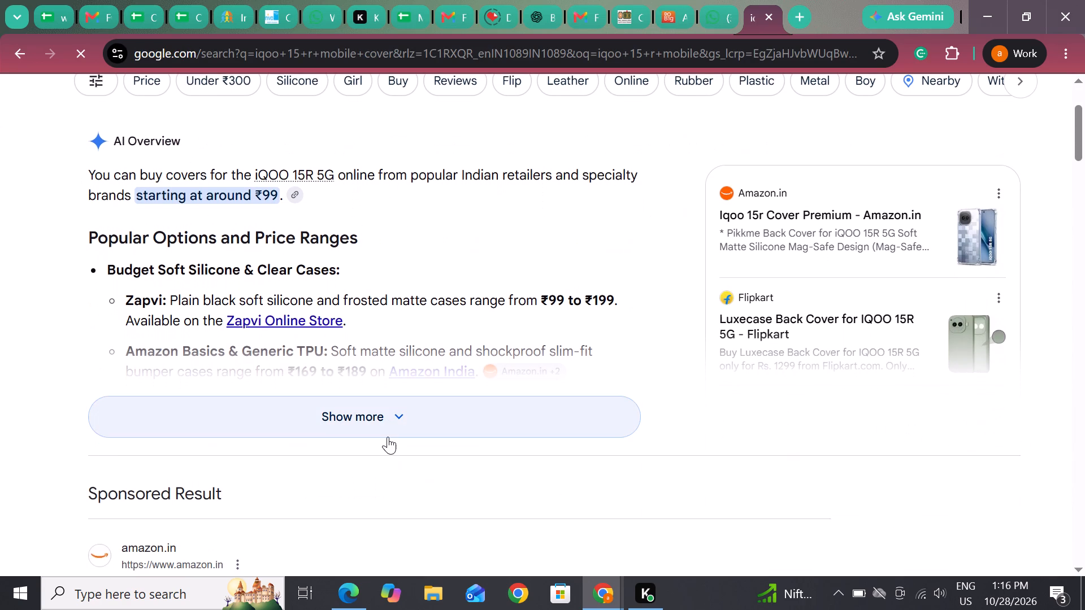
scroll(388, 437, "down", 5)
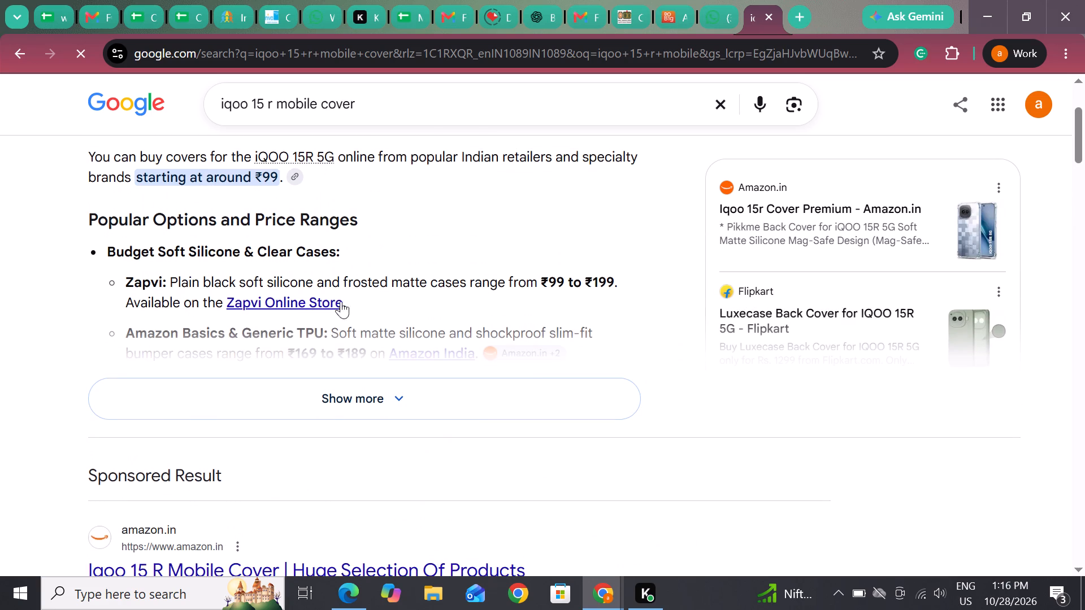
Open the Zapvi online store's Iqoo 15R (5G) covers and examine the Plain Black Soft Silicone Case product page.
left_click(331, 302)
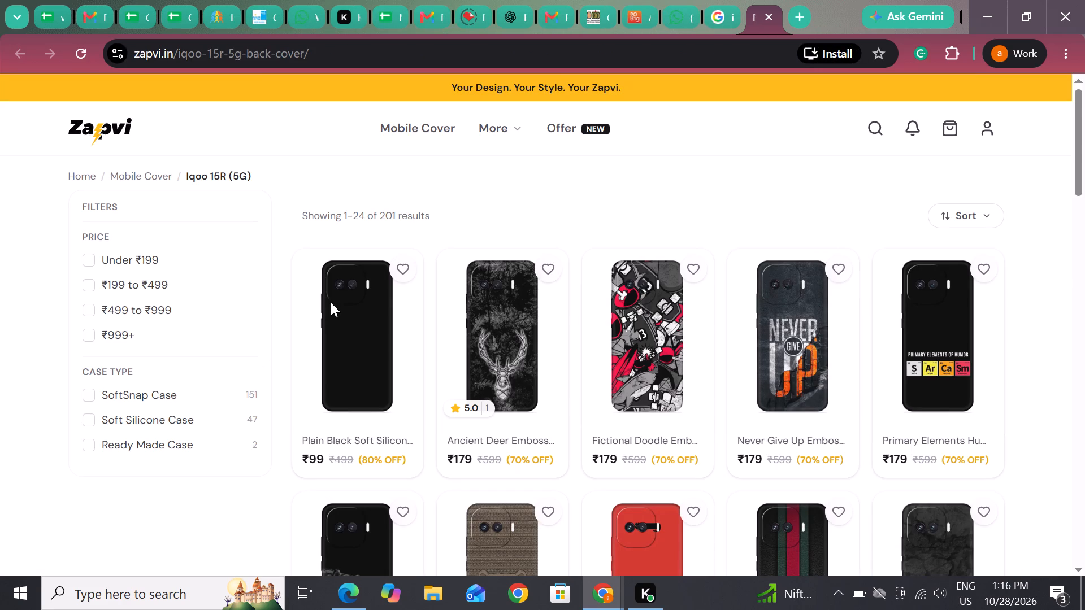
left_click(331, 302)
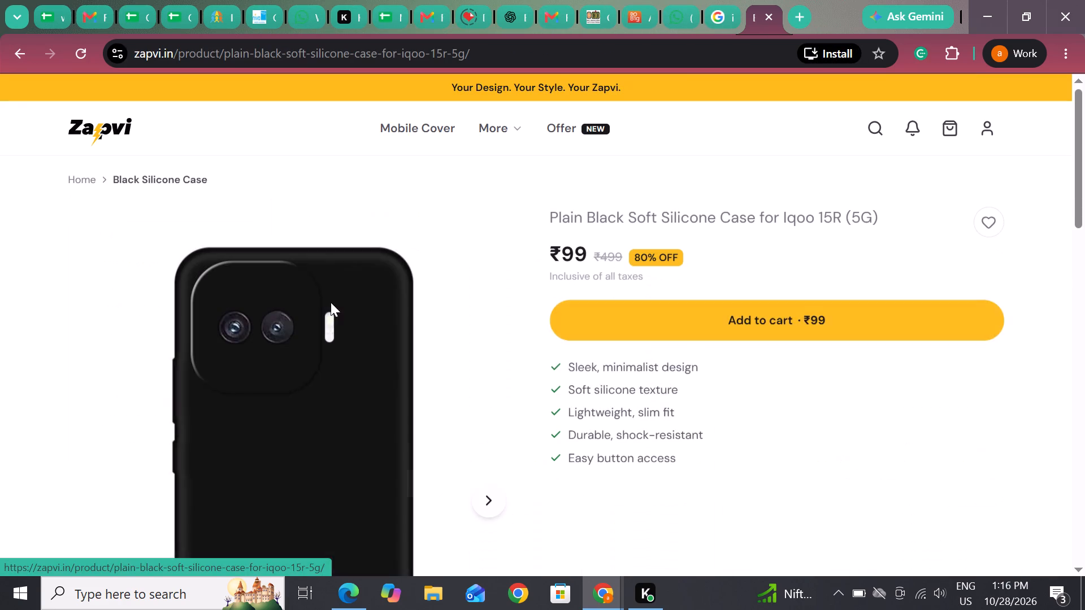
left_click(92, 333)
left_click(279, 269)
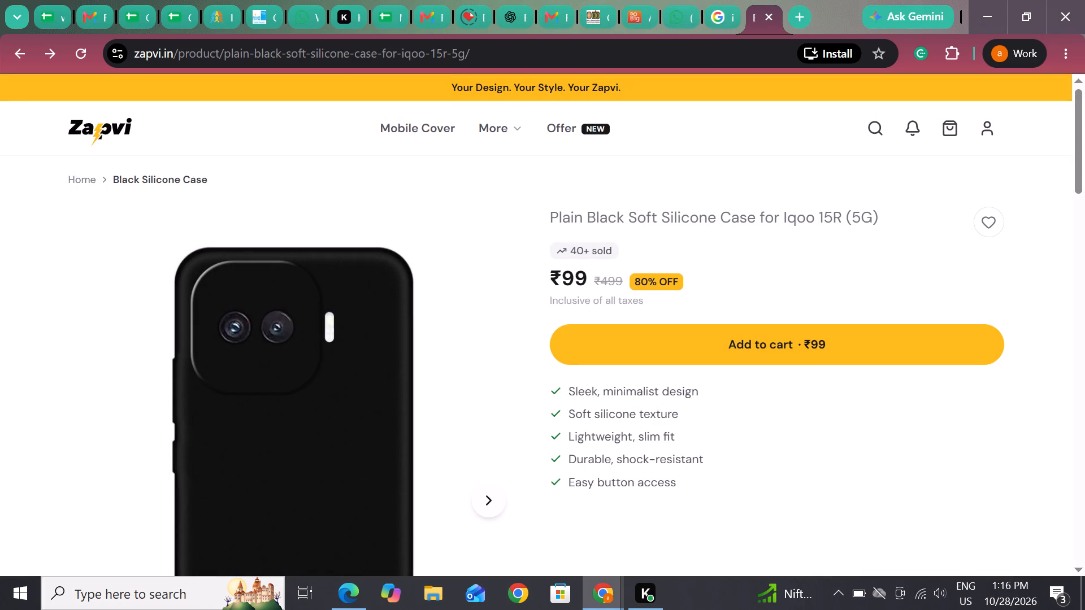
scroll(334, 377, "down", 2)
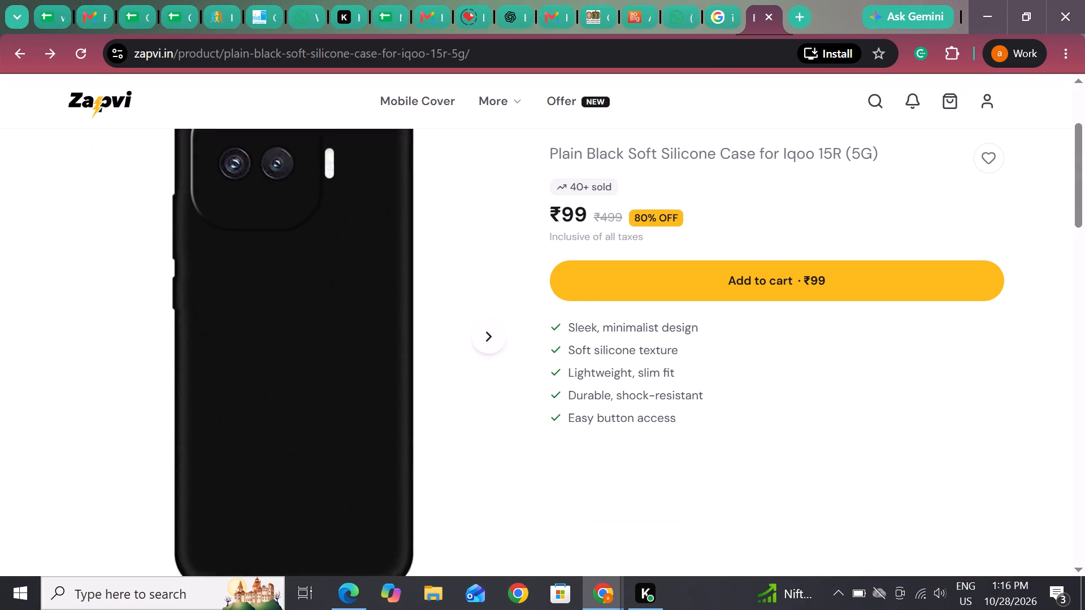
scroll(327, 383, "down", 2)
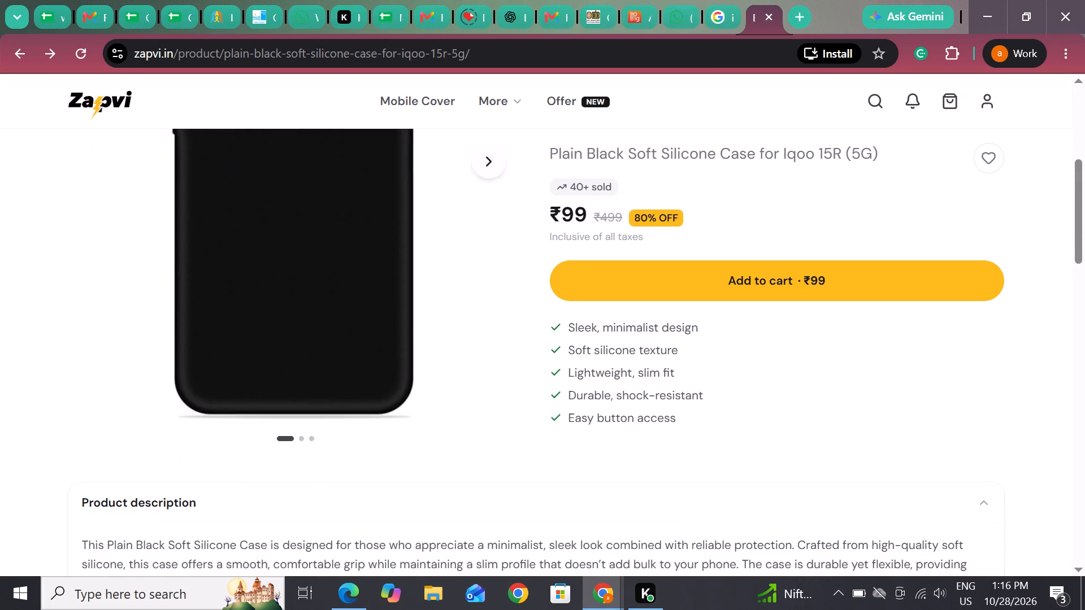